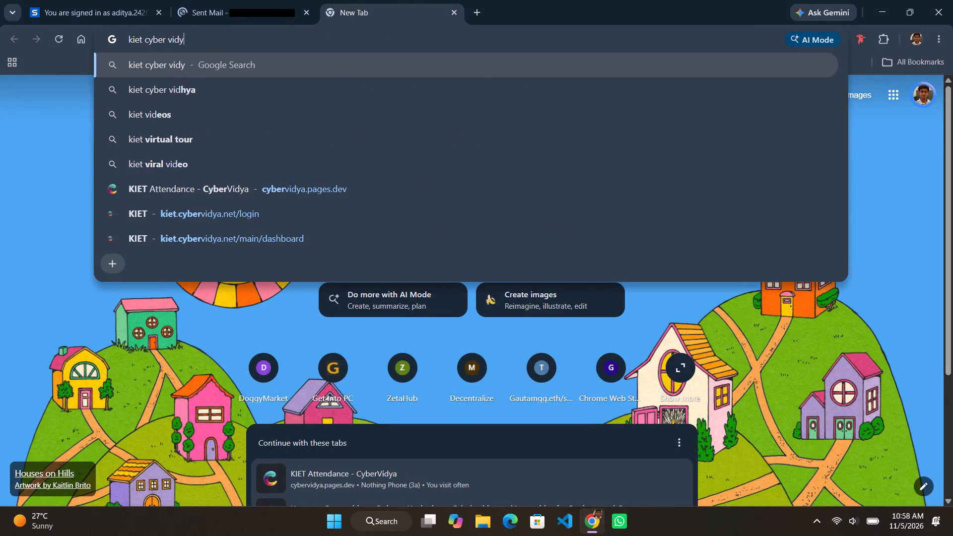
Search Google for "kiet cyber vidya" and open the KIET portal at kiet.cybervidya.net from the results.
key("Return")
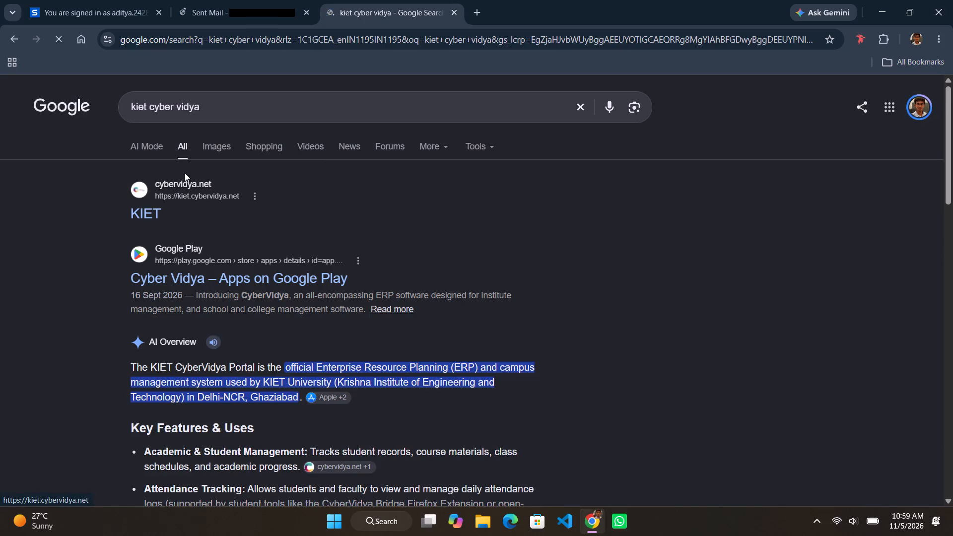
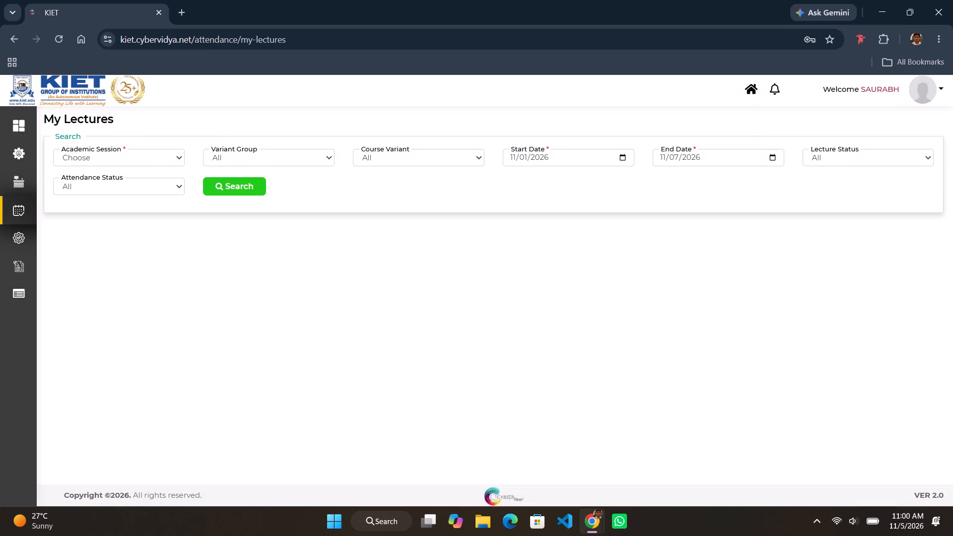
Search the lectures for academic session 2026-2027 Odd with both start and end date set to 11/05/2026.
left_click(159, 157)
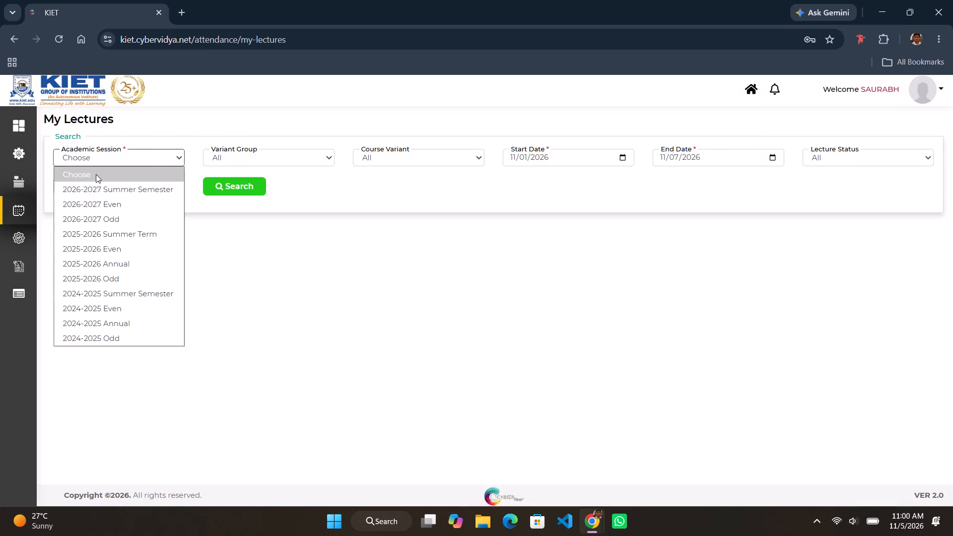
left_click(109, 220)
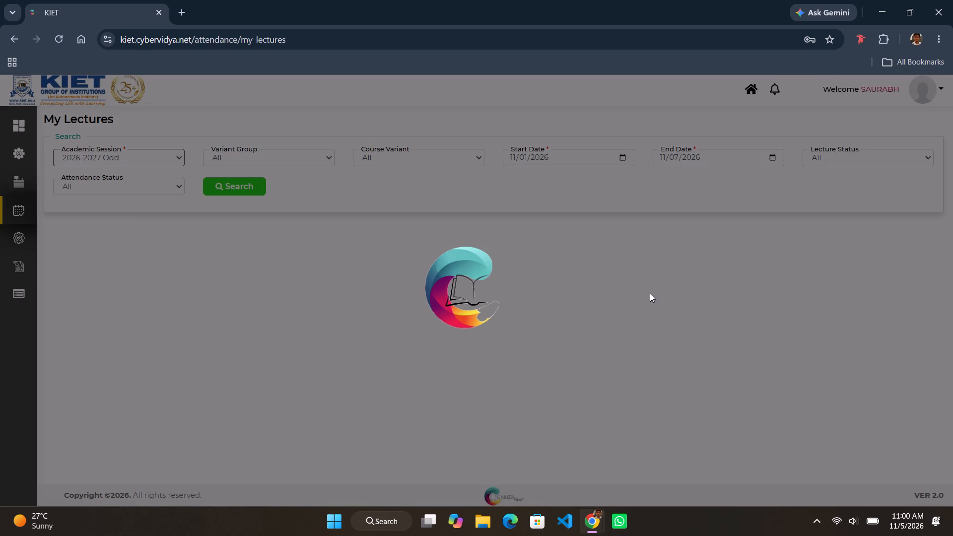
left_click(621, 161)
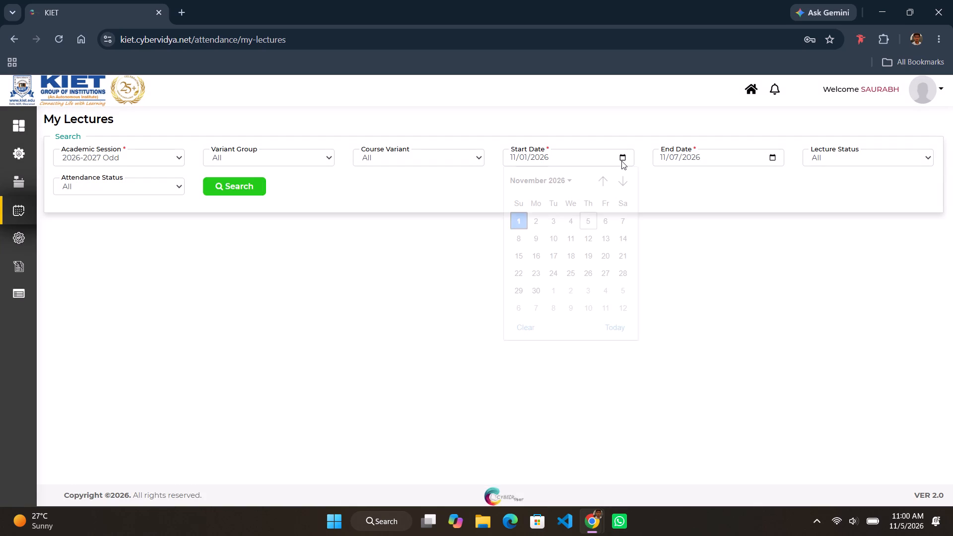
left_click(588, 218)
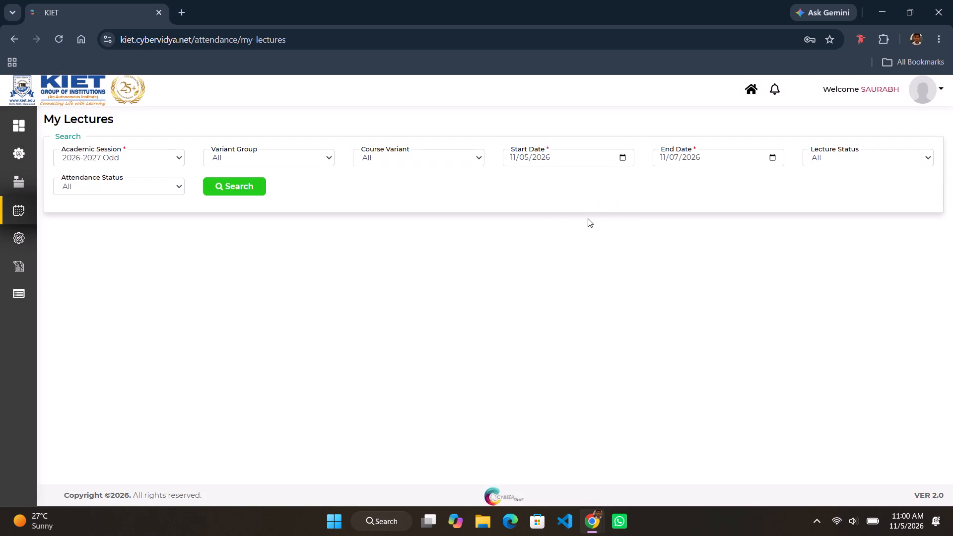
left_click(768, 157)
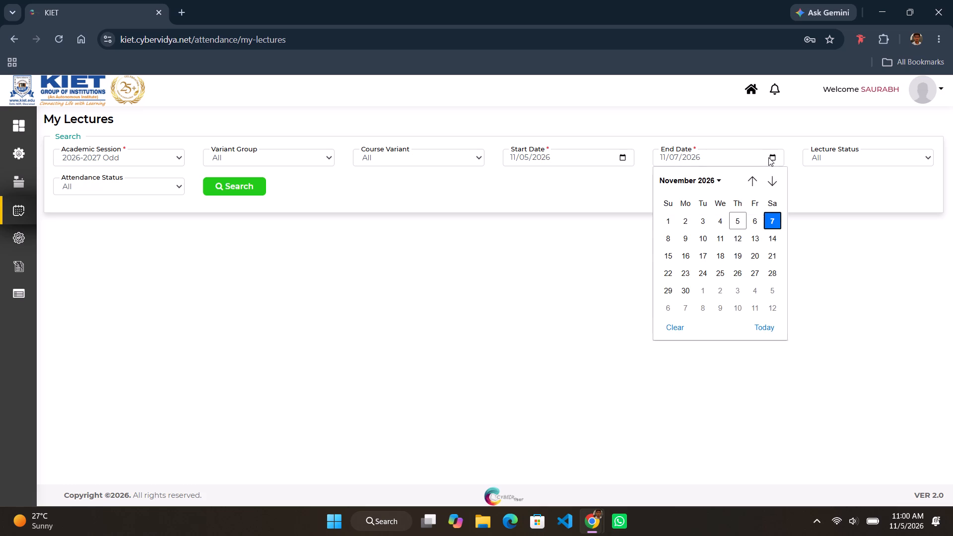
left_click(737, 217)
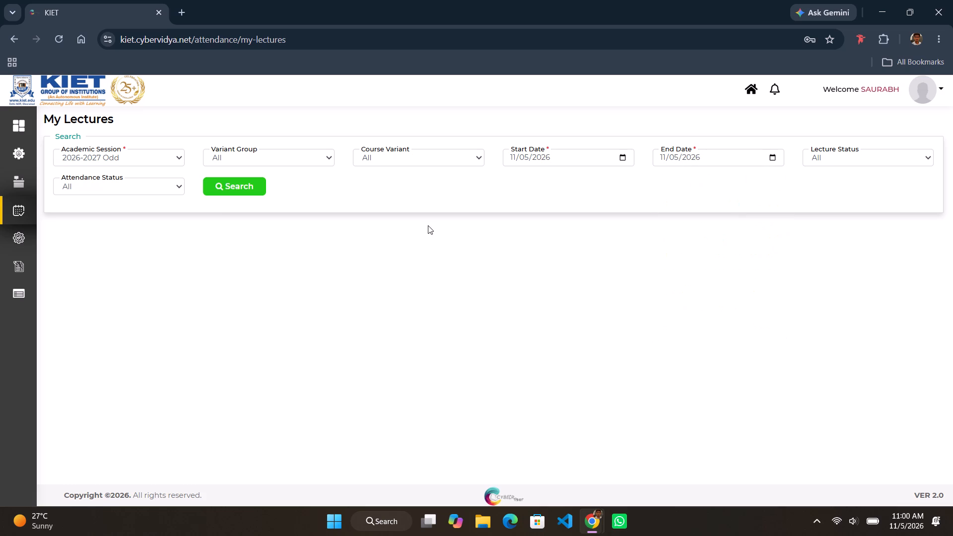
left_click(244, 190)
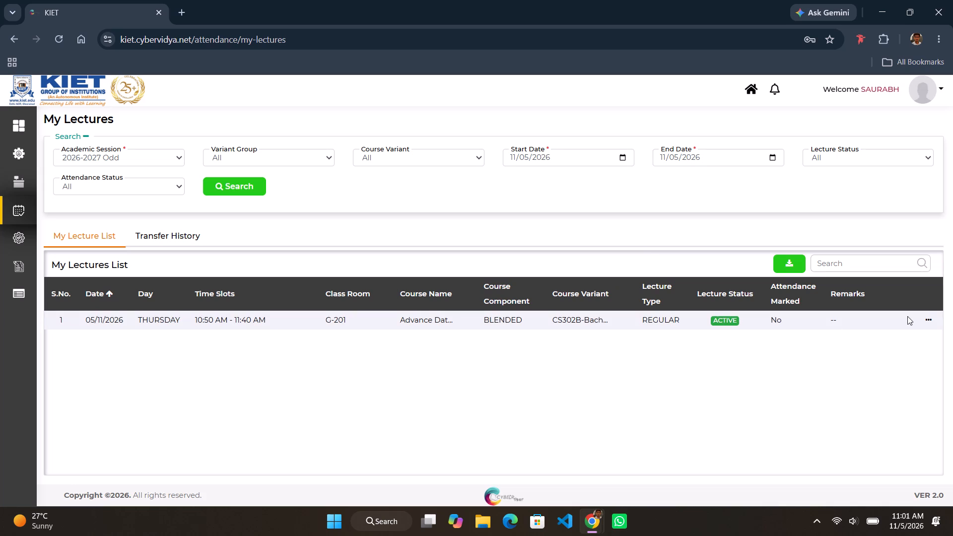
In the 10:50 AM lecture's teaching plan, enter unit 4, topic code 4.10 and topic cover "Graph is symmetric or not".
left_click(926, 323)
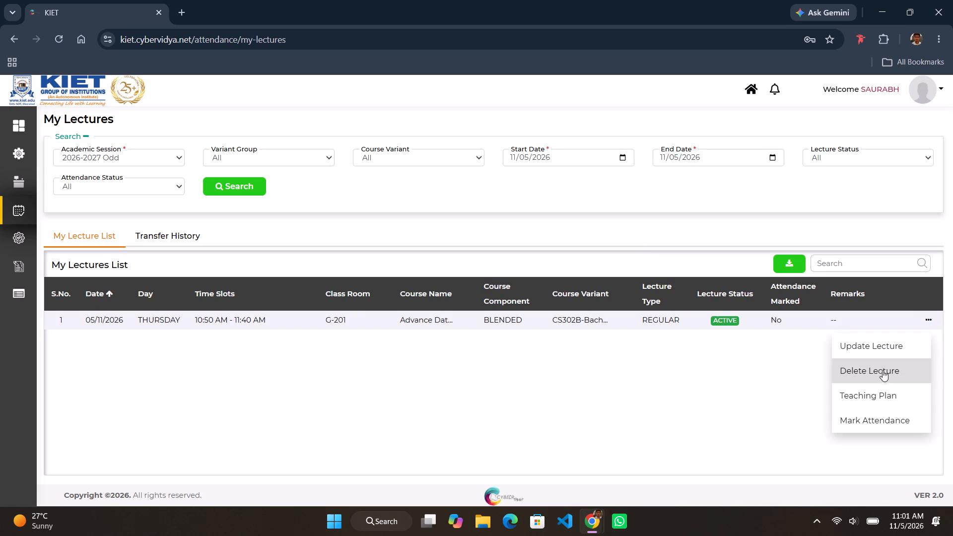
left_click(885, 393)
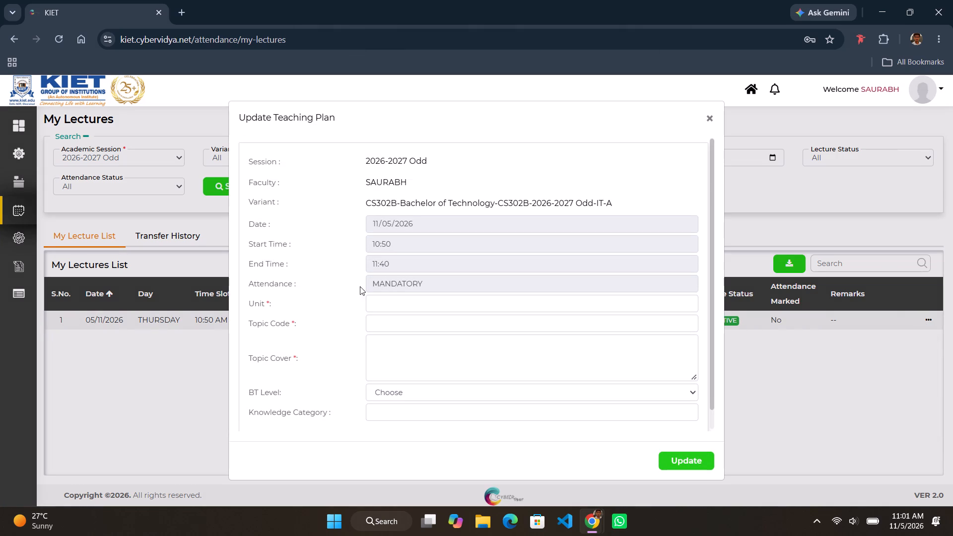
left_click(387, 299)
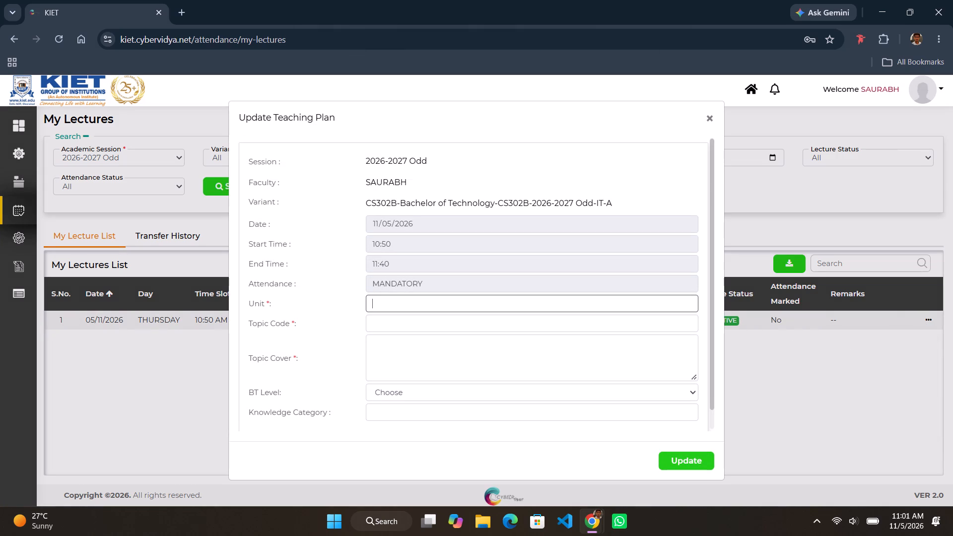
key("4")
key("Tab")
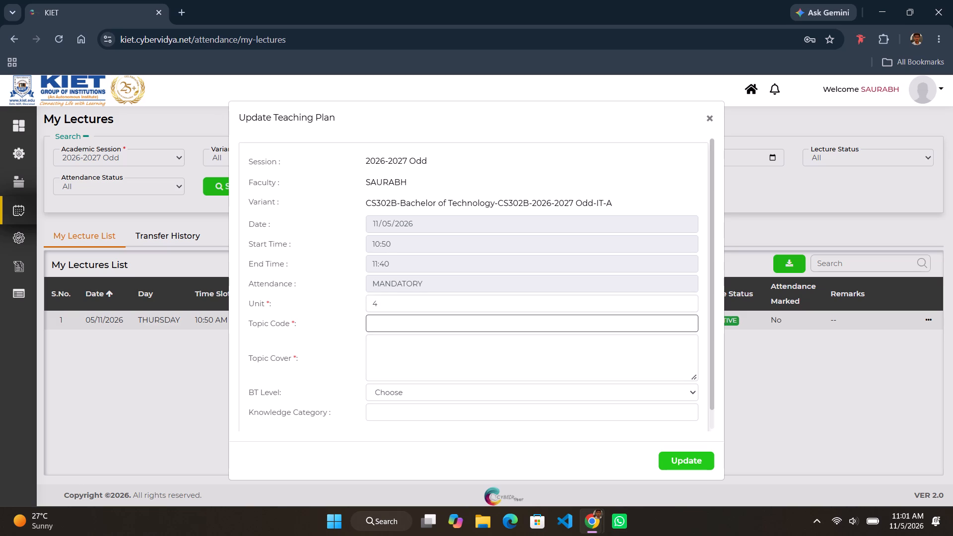
type("4.10")
key("Tab")
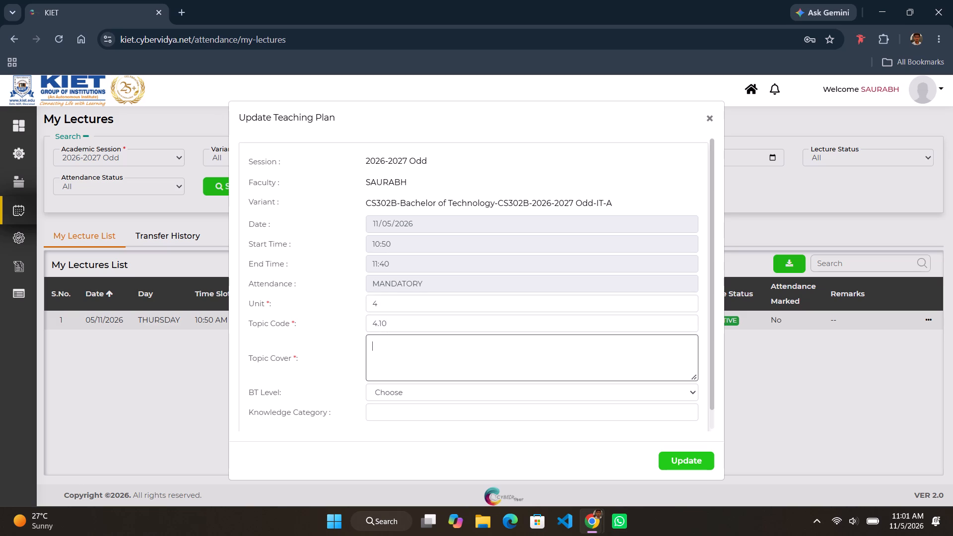
key("shift+g")
type("raph is symmetric or not")
Set the BT level to Level 3 and the knowledge category to "apply", and submit the teaching plan update.
left_click(389, 394)
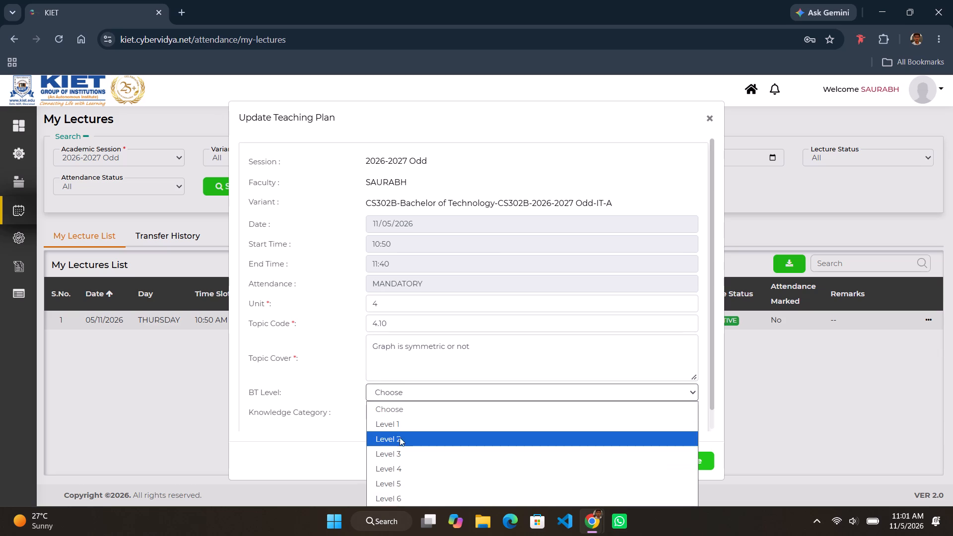
left_click(399, 450)
left_click(394, 414)
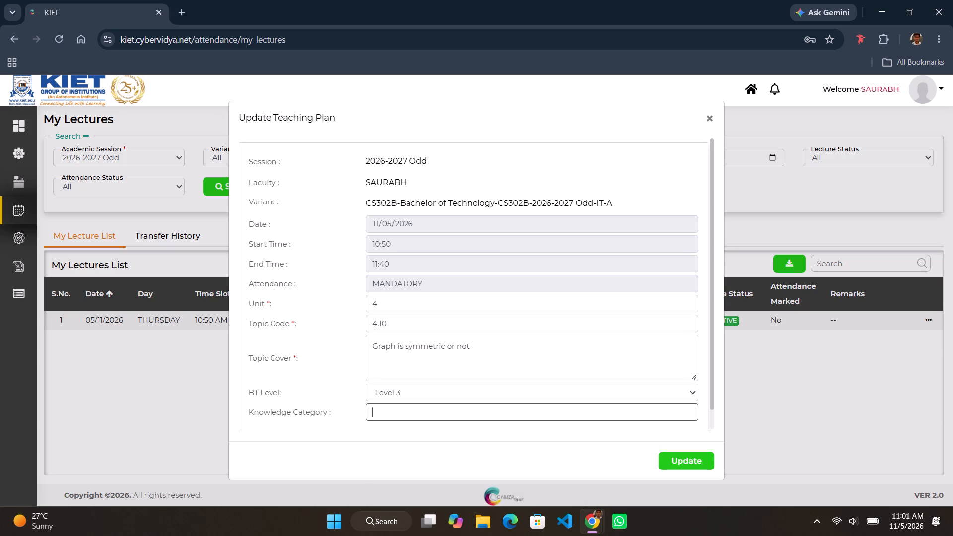
type("apply")
left_click(698, 461)
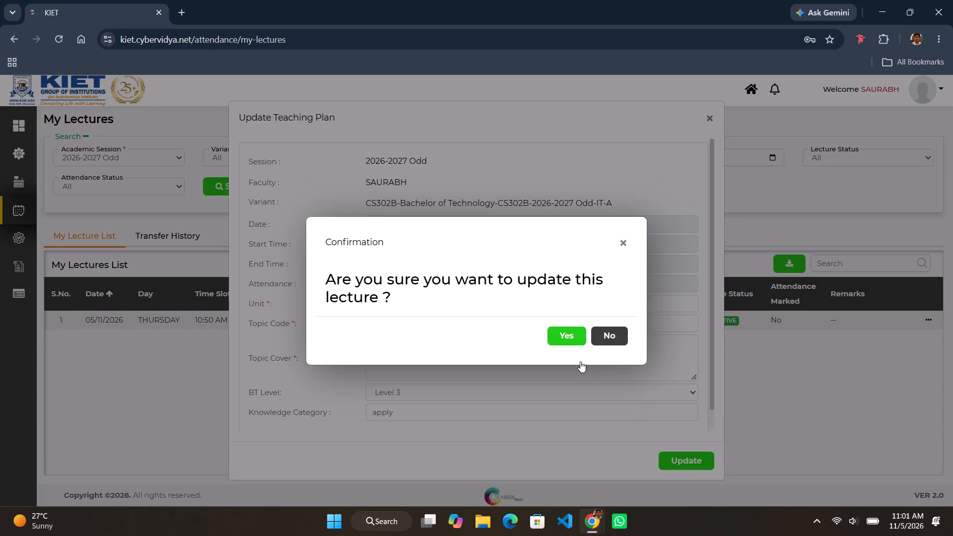
left_click(573, 341)
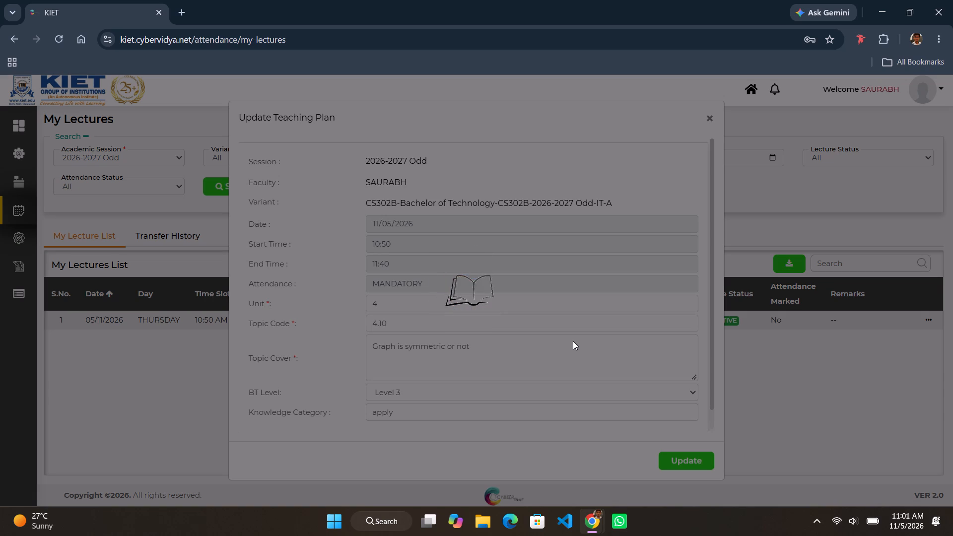
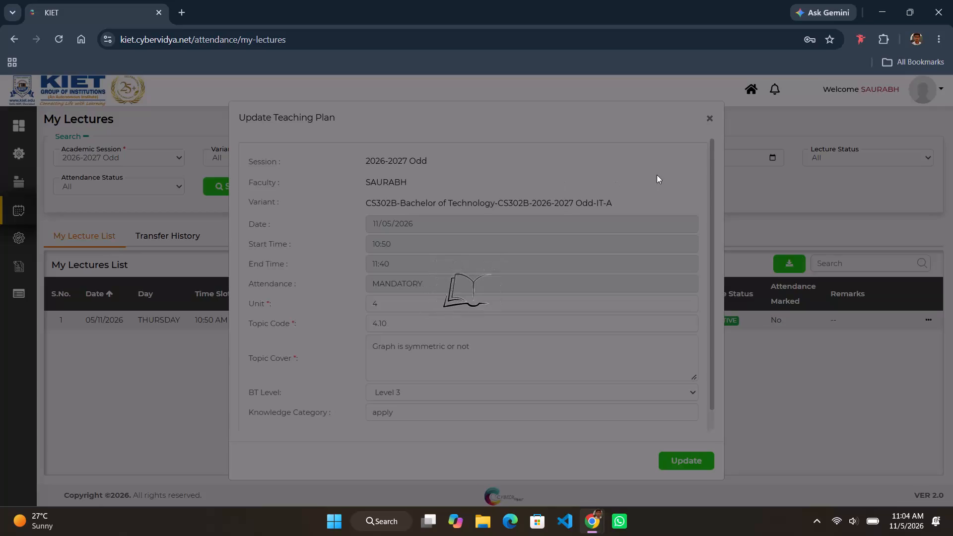
Leave the Update Teaching Plan form by reloading the My Lectures page.
left_click(712, 118)
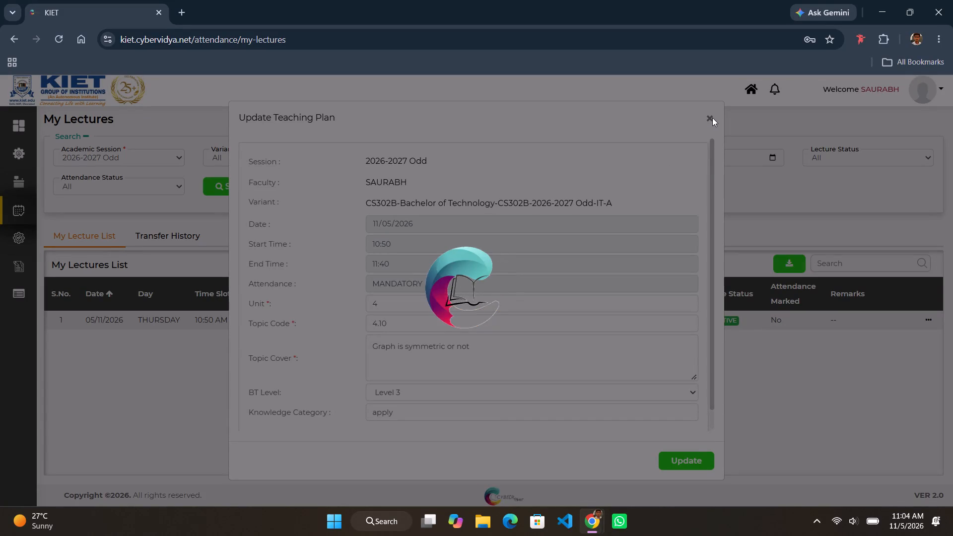
left_click(709, 120)
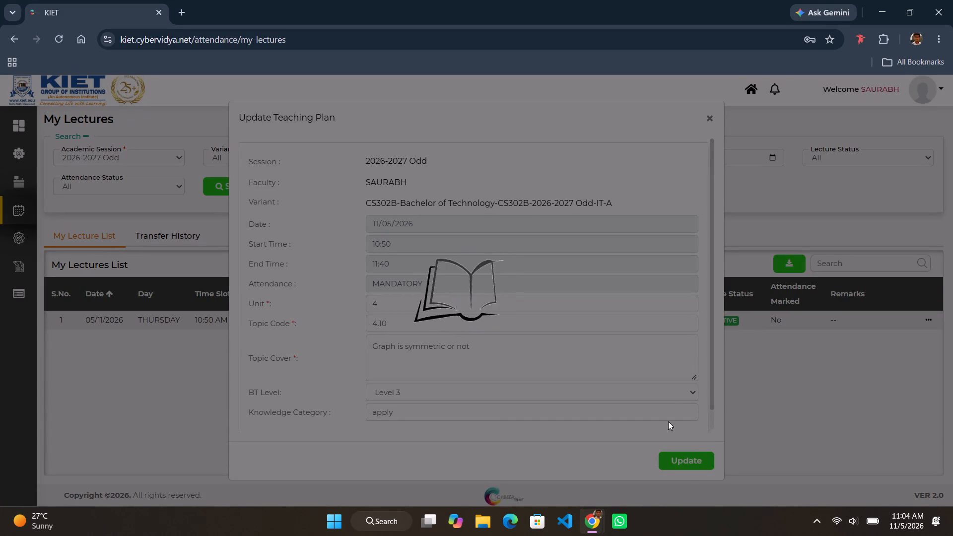
left_click(690, 469)
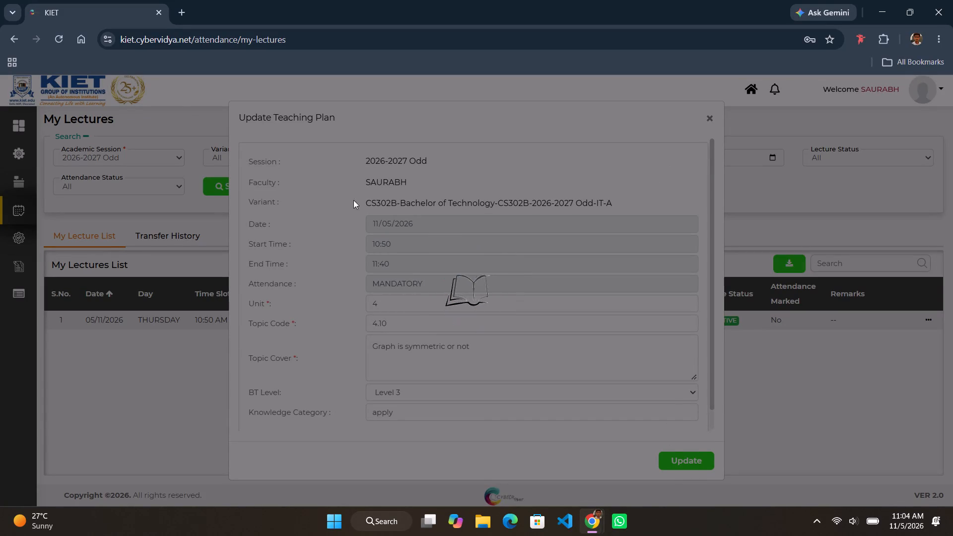
left_click(59, 36)
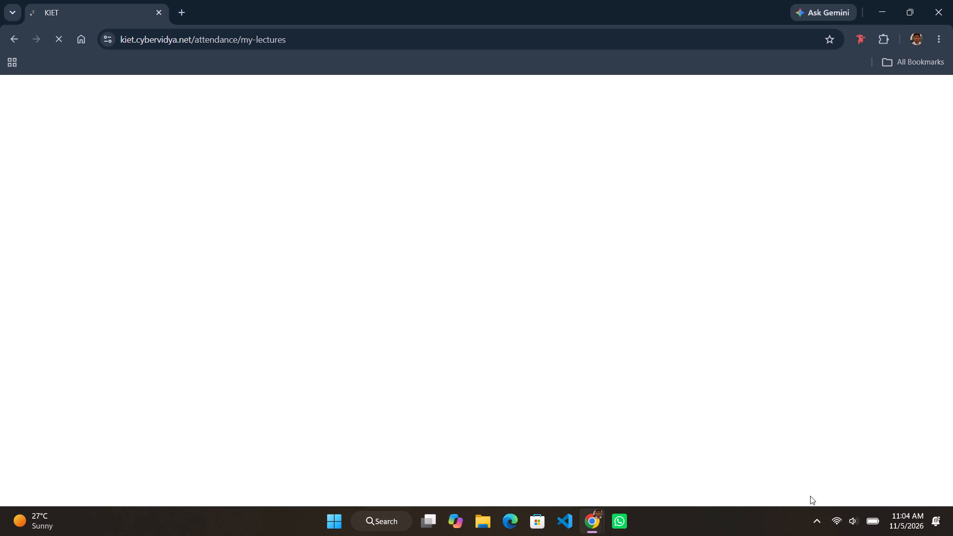
Open the Windows quick settings to check the Wi-Fi connection while the My Lectures page reloads.
left_click(835, 524)
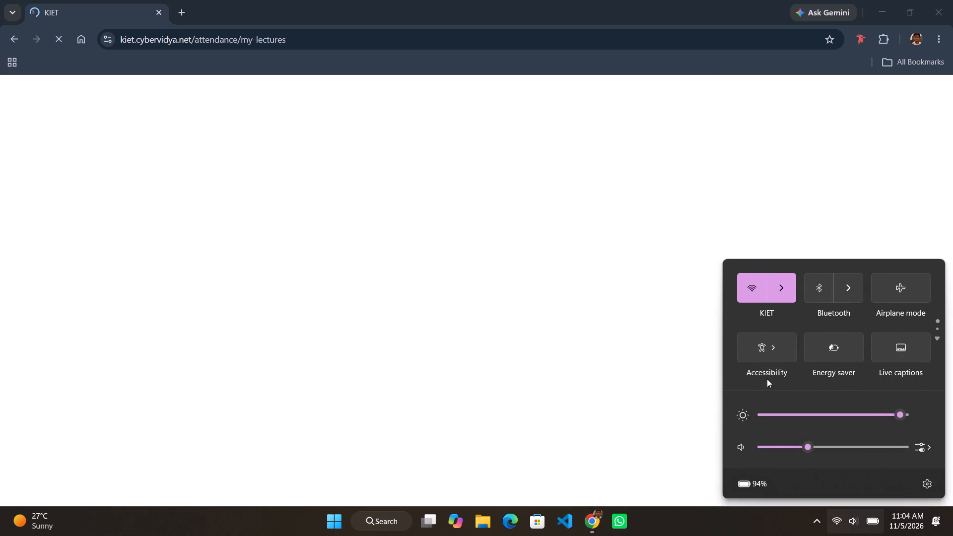
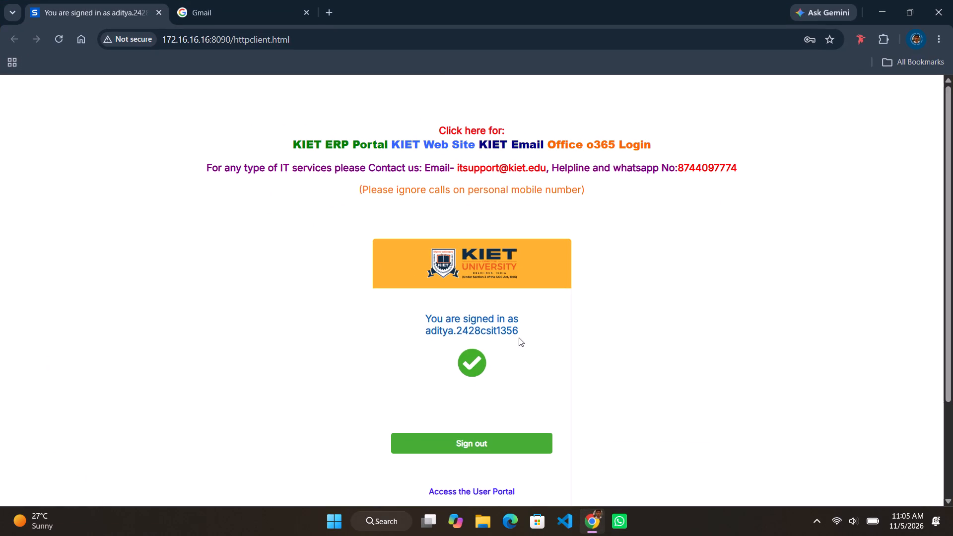
Search the web for "kiet cyber vidya" in a new browser tab.
left_click(325, 7)
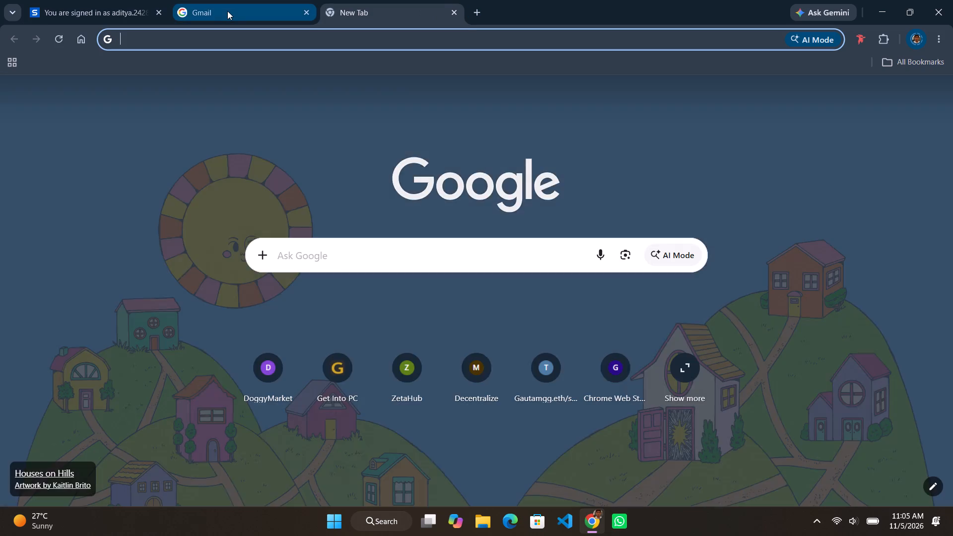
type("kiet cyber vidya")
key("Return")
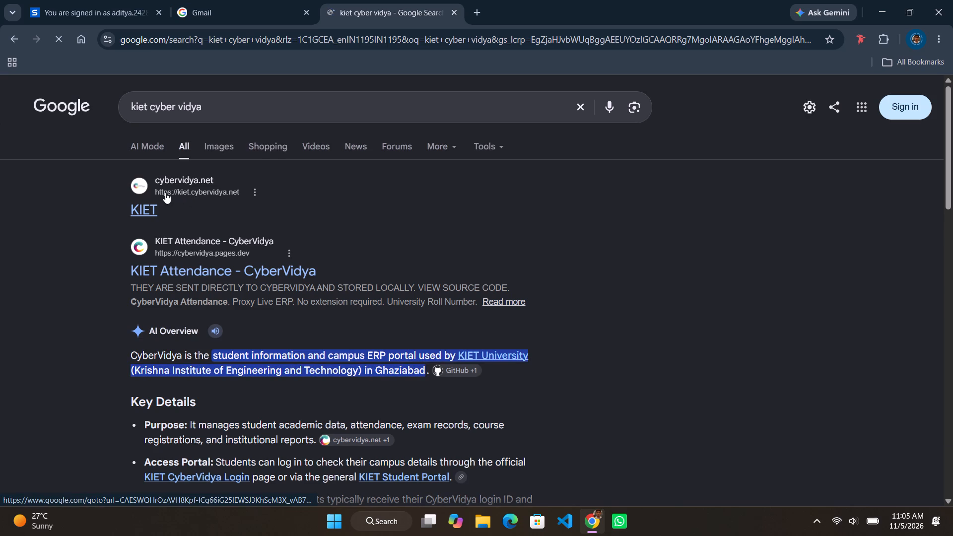
Open the kiet.cybervidya.net portal from the search results.
left_click(189, 194)
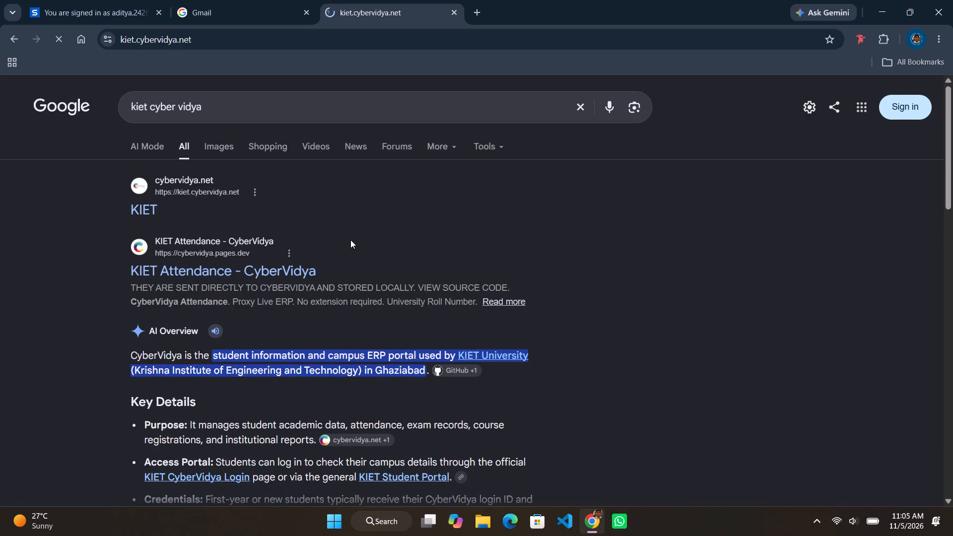
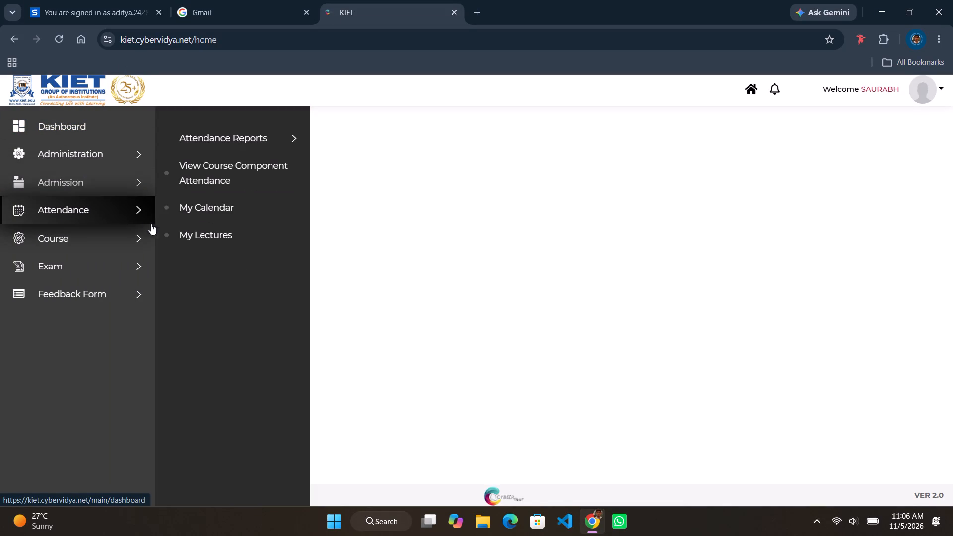
Search My Lectures for the 2026-2027 Odd academic session with both start and end dates set to 11/05/2026.
left_click(181, 231)
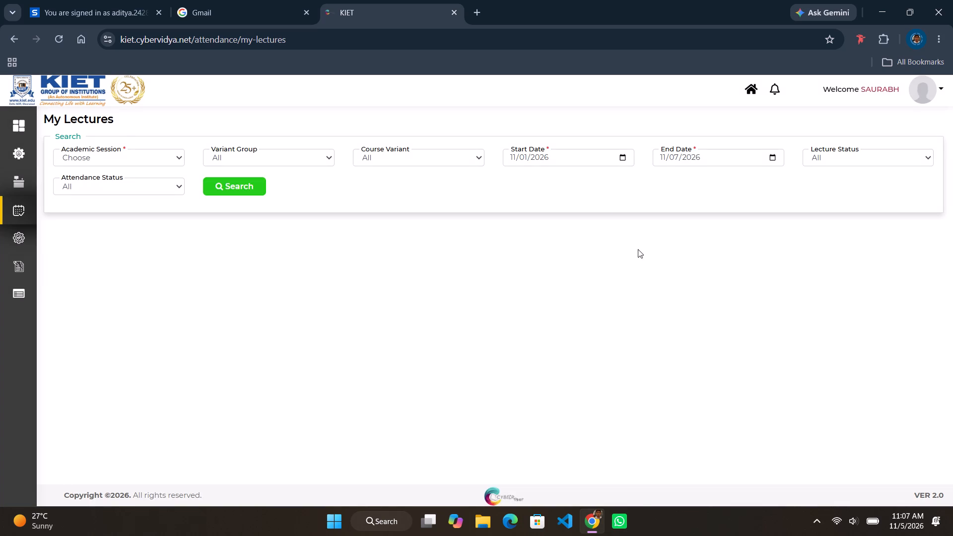
left_click(625, 156)
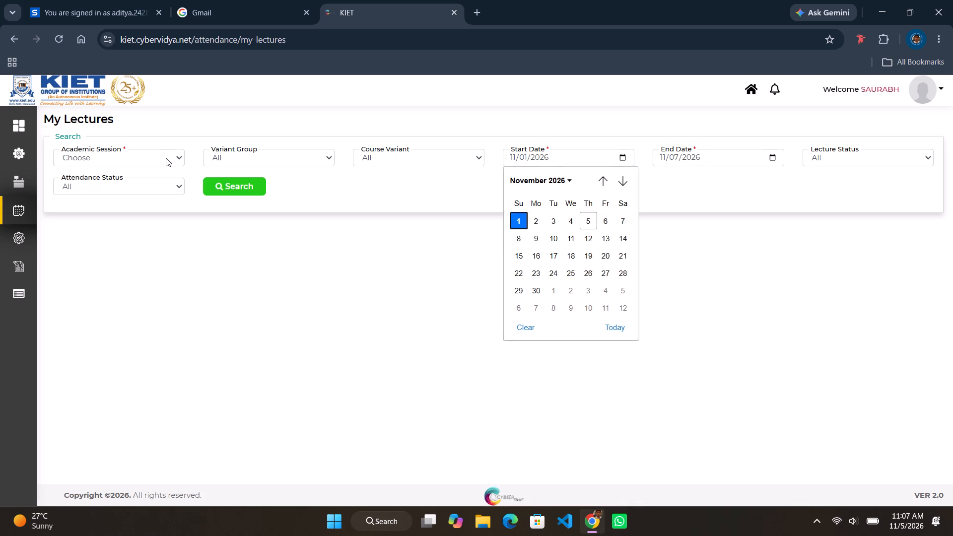
left_click(166, 158)
left_click(101, 218)
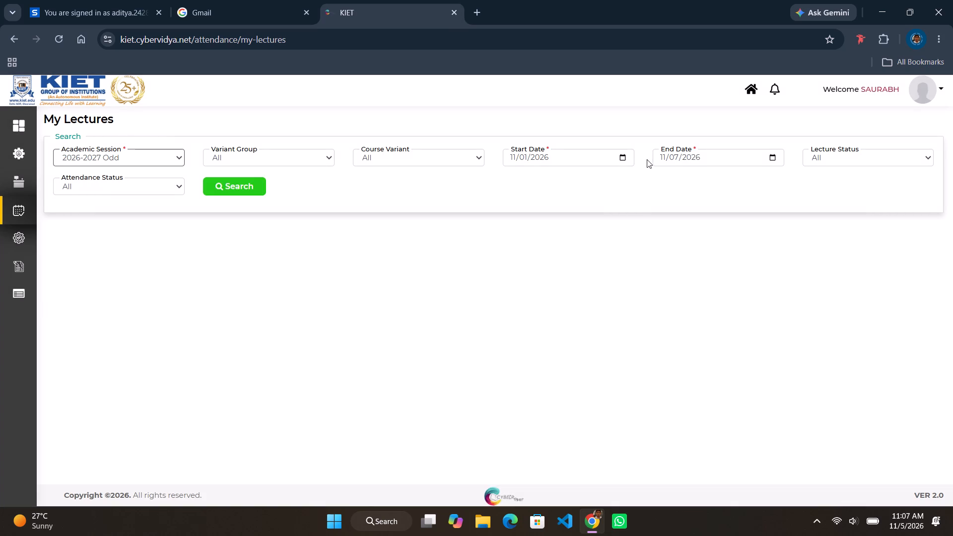
left_click(624, 157)
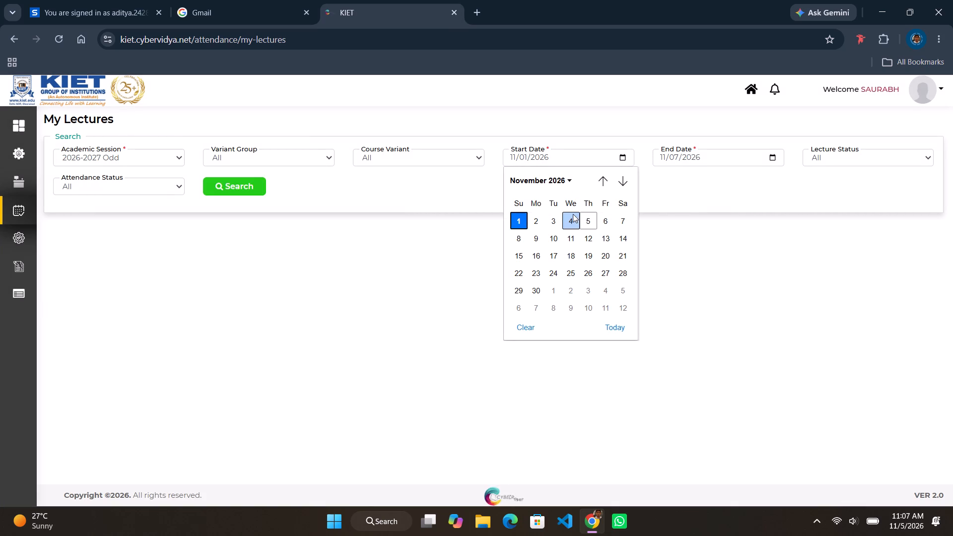
left_click(587, 224)
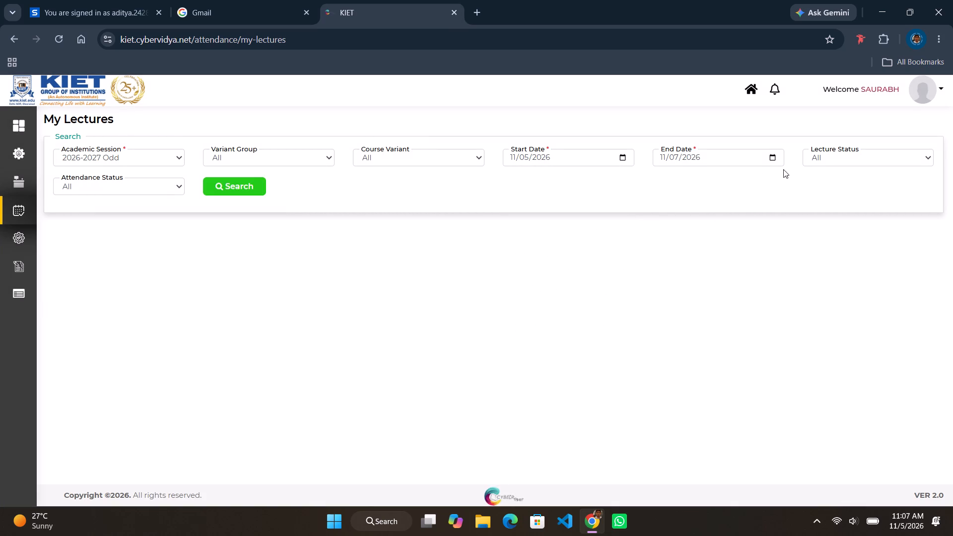
left_click(767, 158)
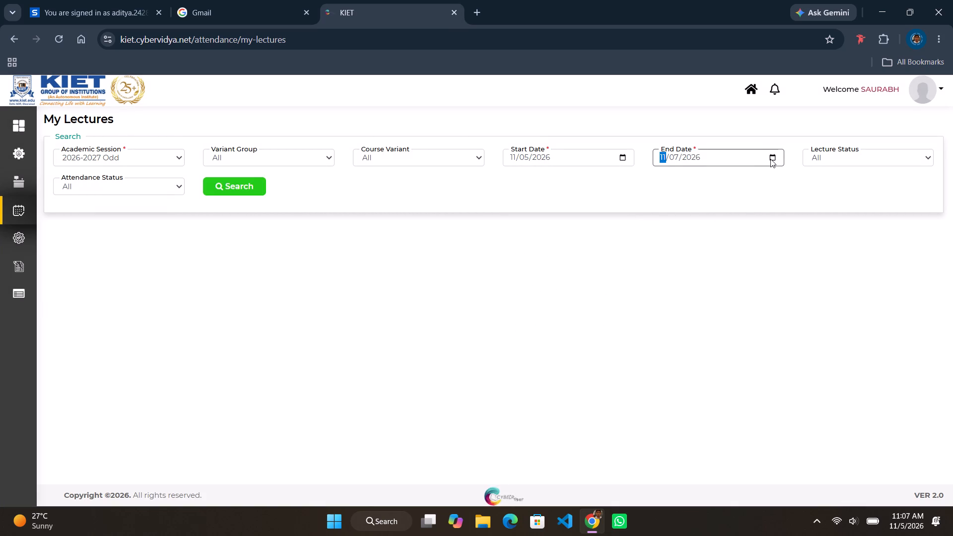
left_click(772, 159)
left_click(736, 220)
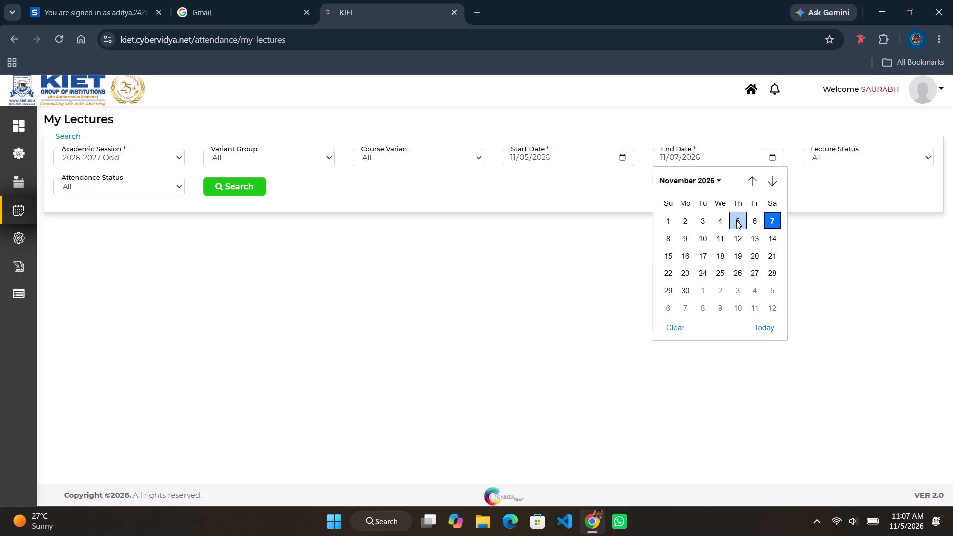
left_click(229, 187)
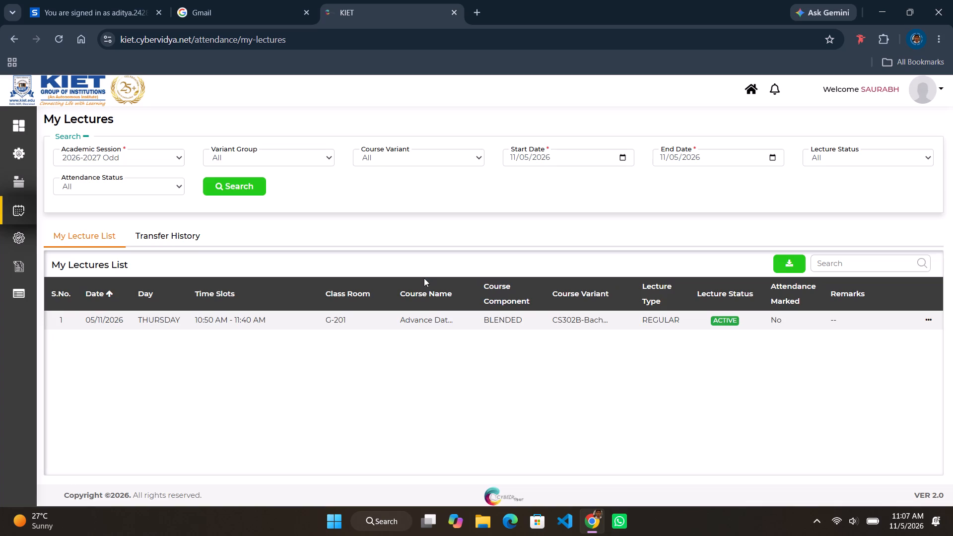
Review the teaching plan of the 10:50 AM - 11:40 AM lecture and close it without updating.
left_click(929, 326)
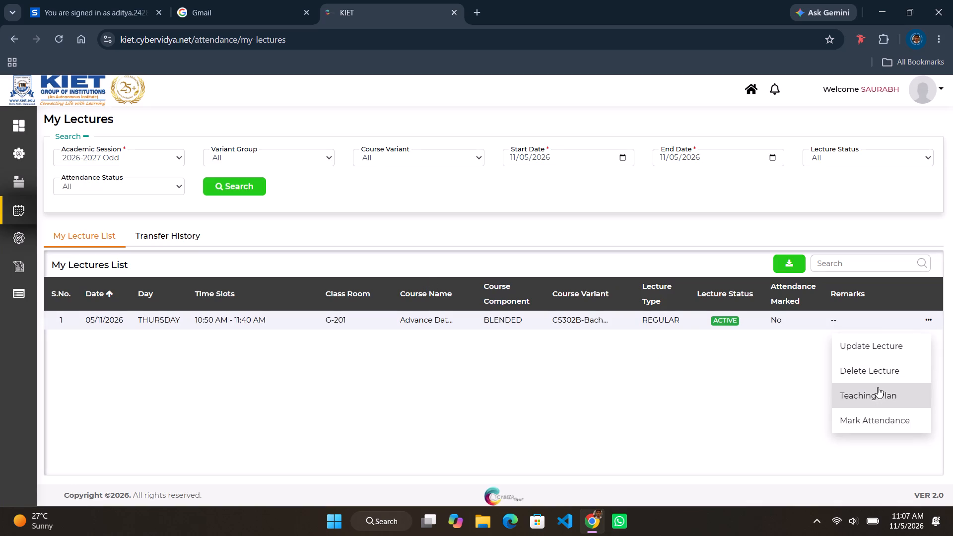
left_click(879, 392)
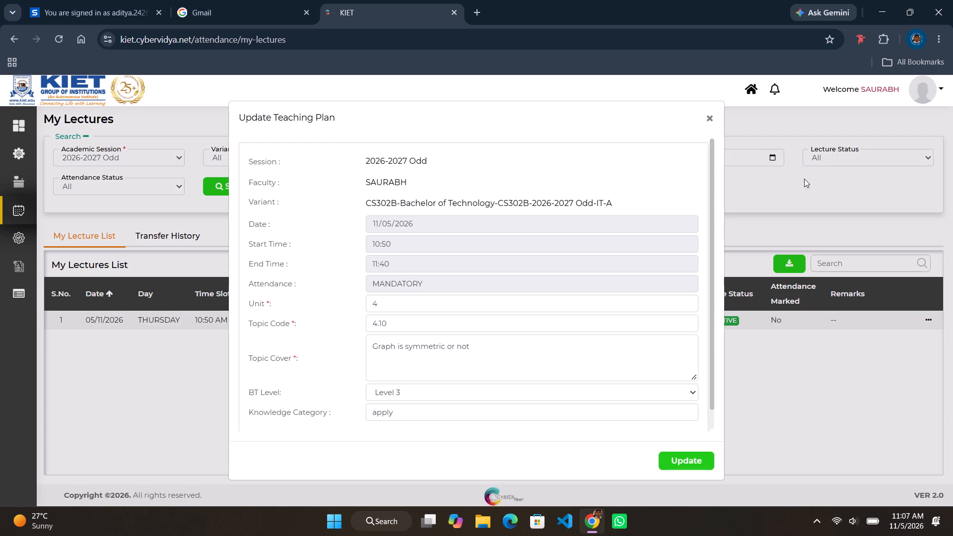
left_click(710, 122)
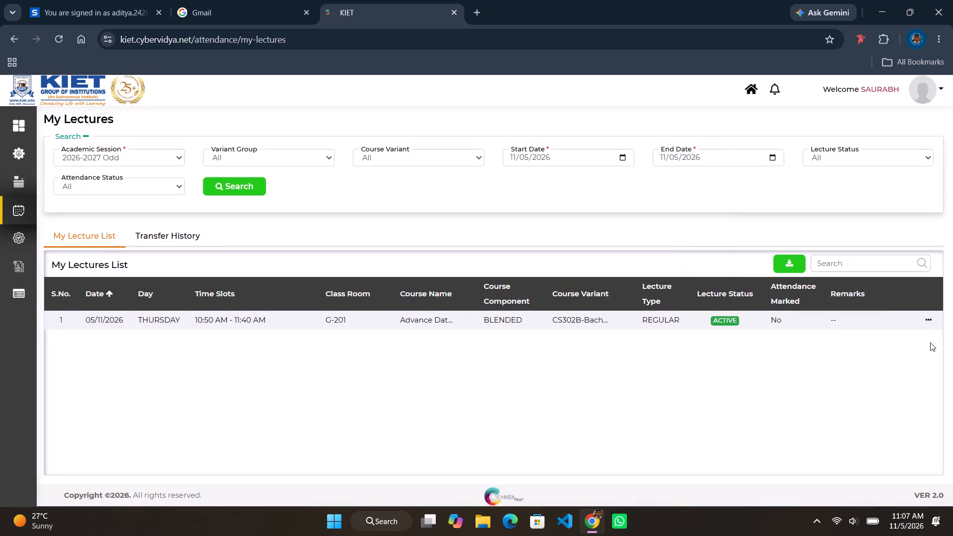
Open the attendance marking page for the 10:50 AM - 11:40 AM lecture.
left_click(929, 318)
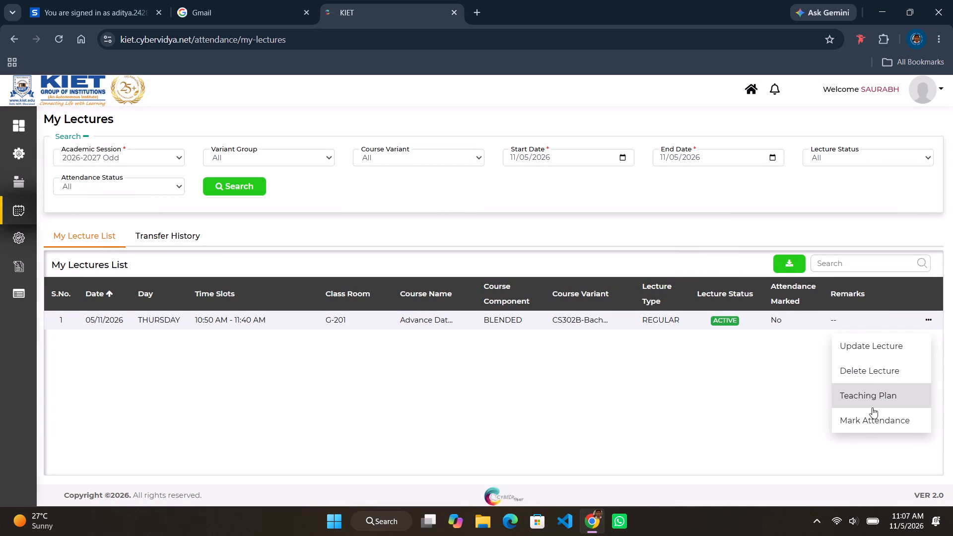
left_click(875, 417)
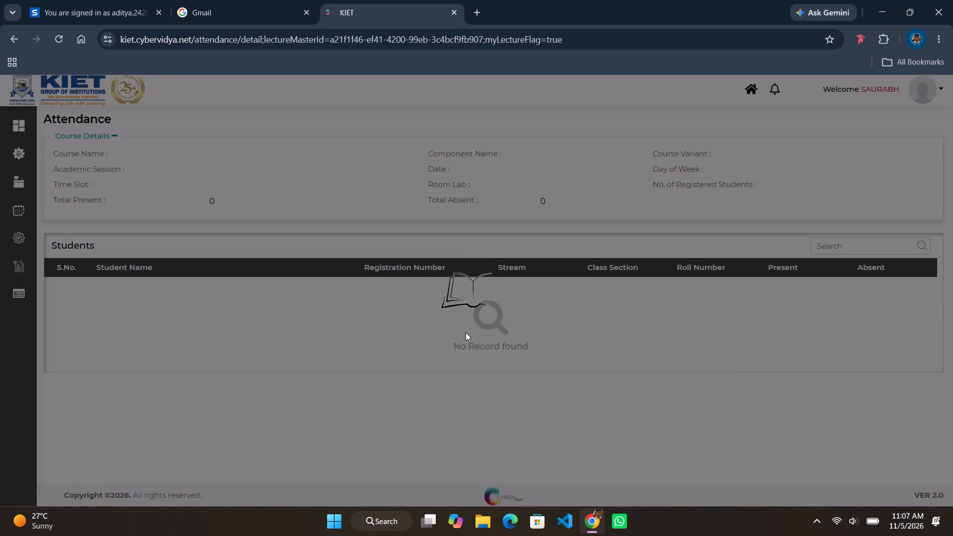
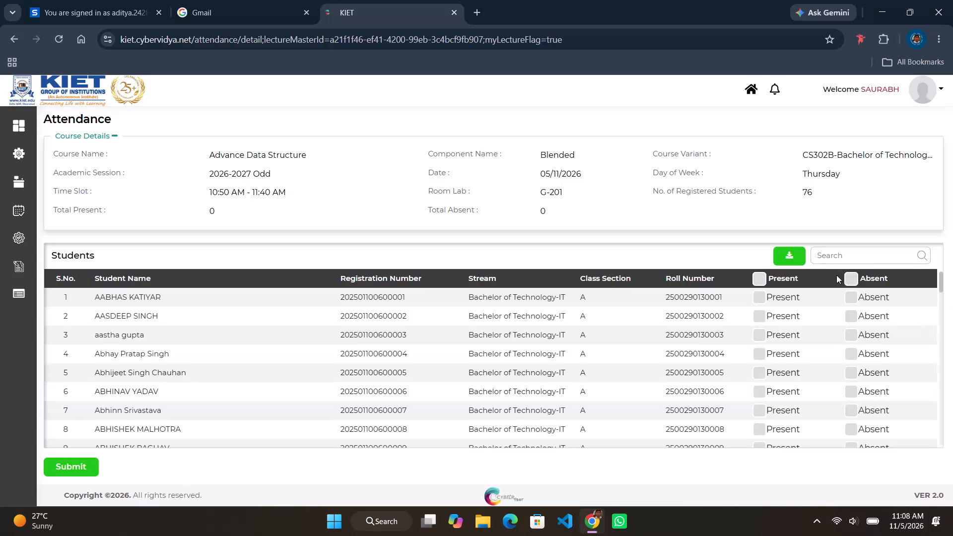
Mark all students absent for the lecture and sort the student list by registration number in ascending order.
left_click(858, 285)
left_click(852, 280)
left_click(392, 282)
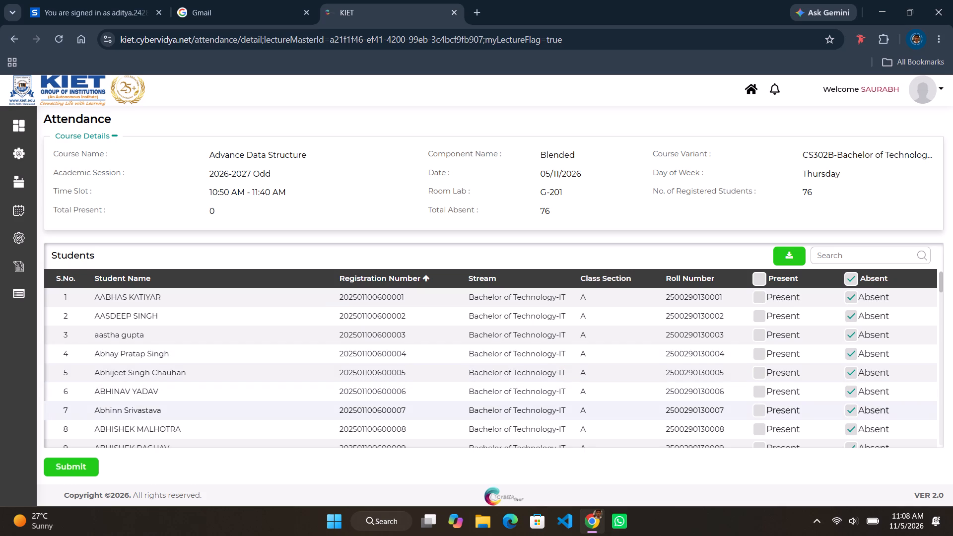
Mark the students at serial numbers 18, 29 and 6 as present.
scroll(386, 362, "down", 2)
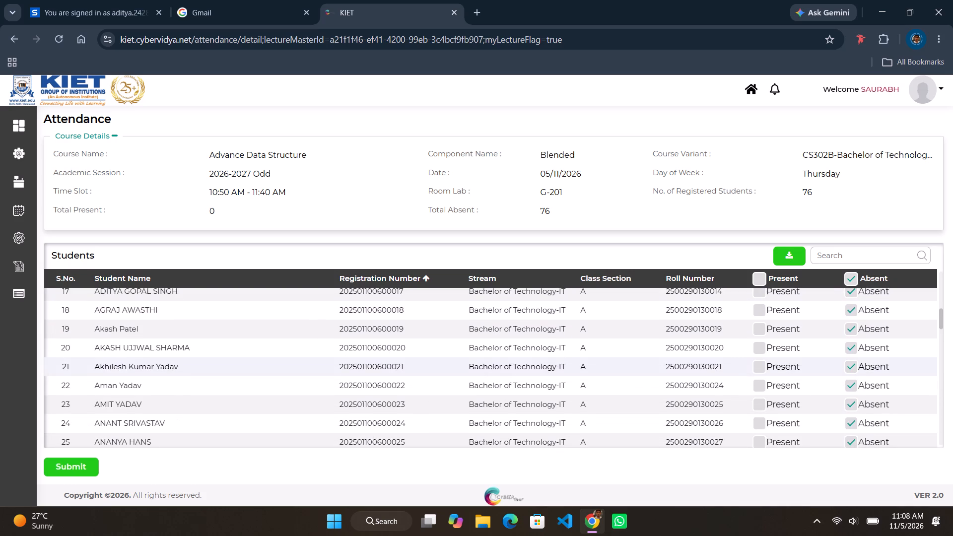
left_click(759, 311)
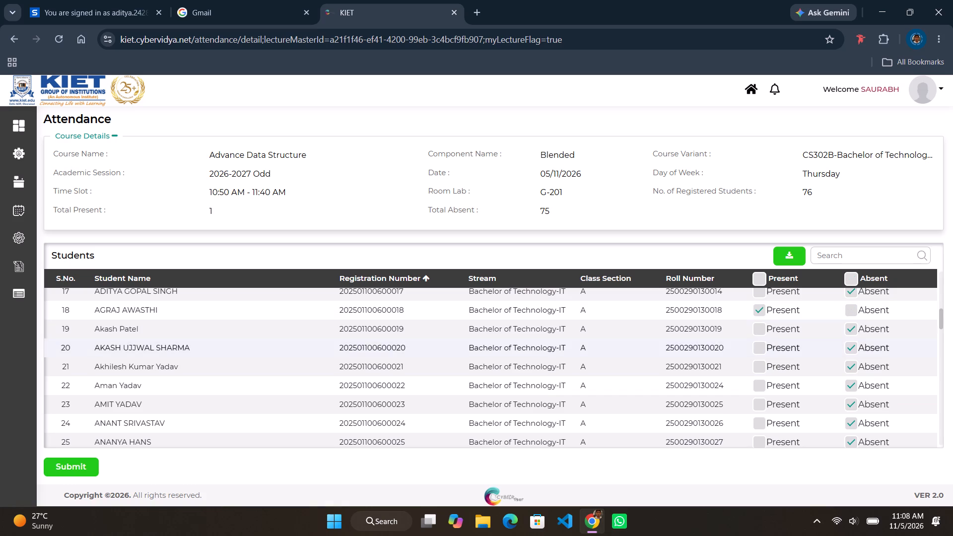
scroll(403, 384, "down", 2)
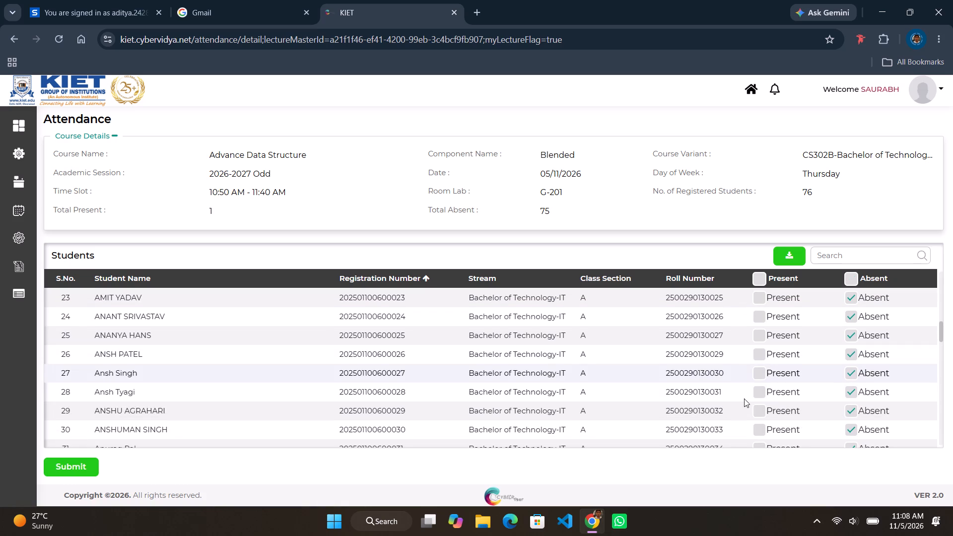
left_click(761, 411)
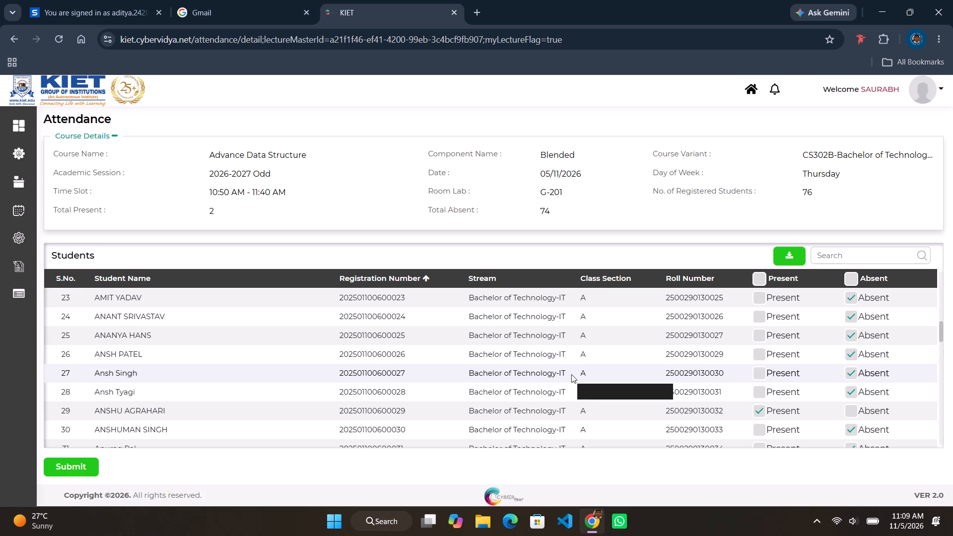
scroll(497, 381, "up", 3)
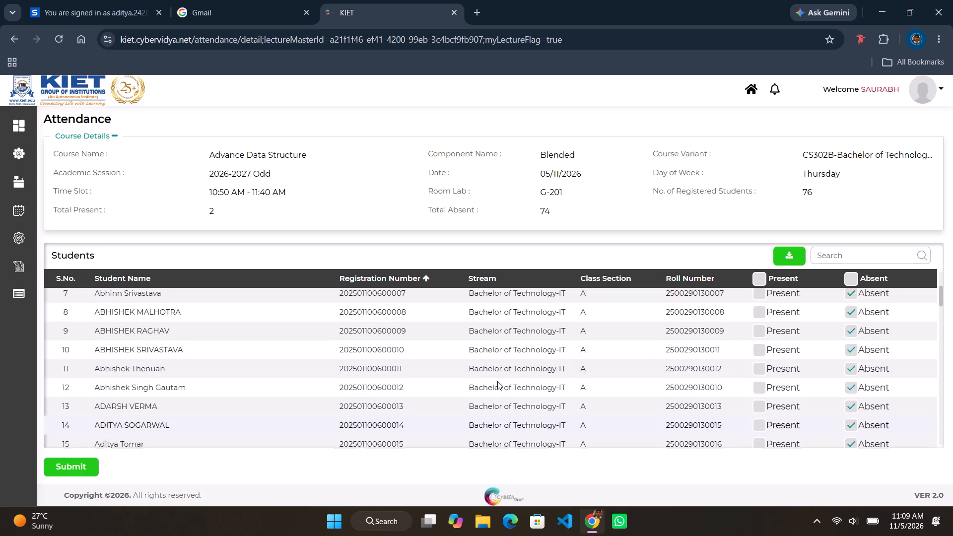
scroll(497, 381, "up", 1)
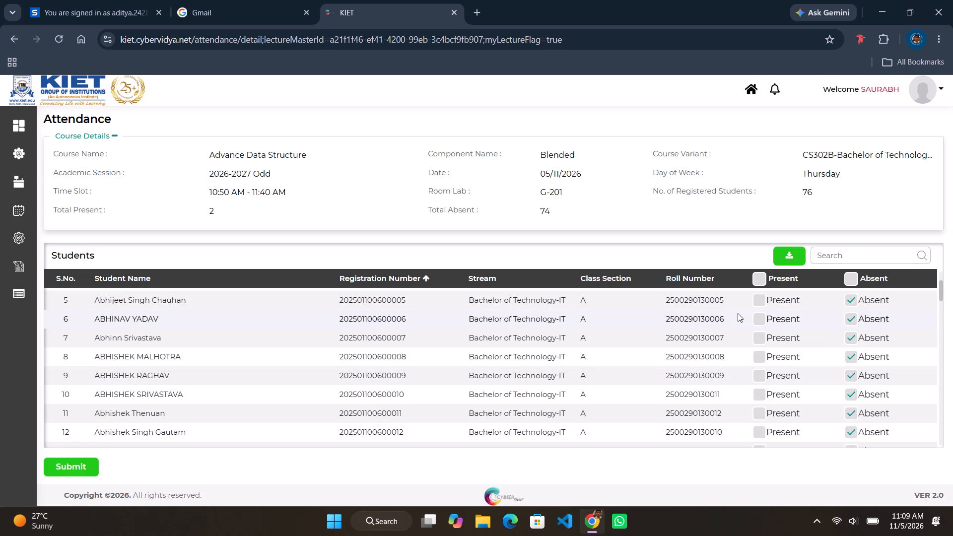
left_click(756, 318)
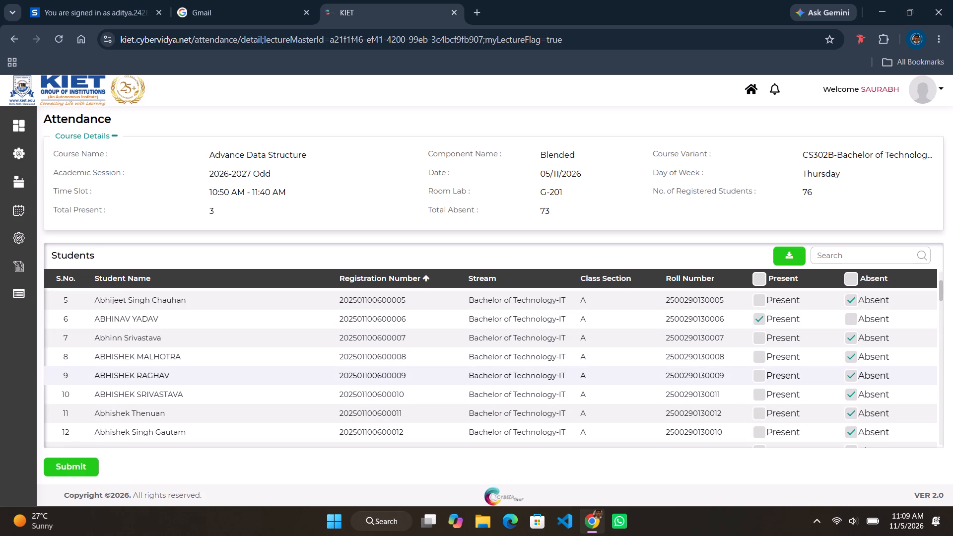
Mark the students at serial numbers 54 and 72 as present.
scroll(450, 422, "down", 5)
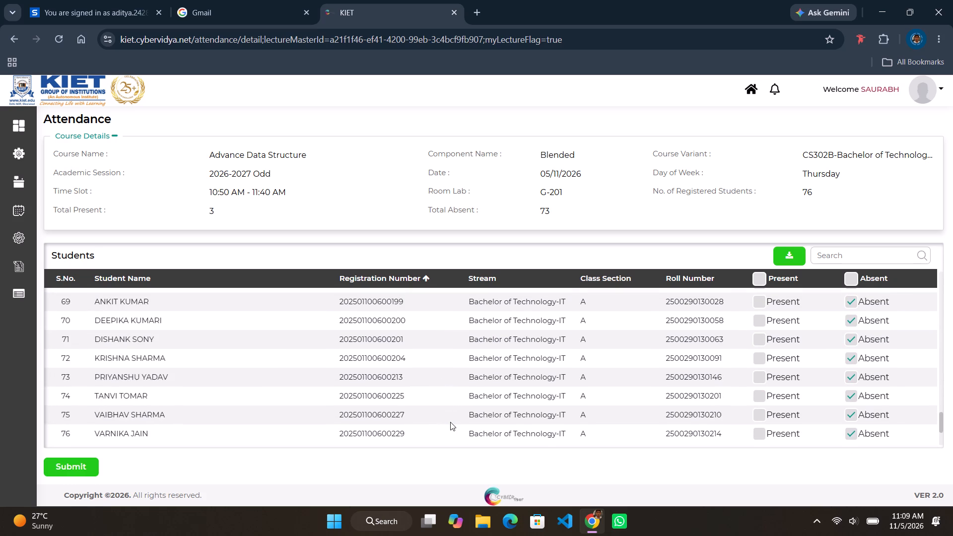
scroll(450, 422, "up", 2)
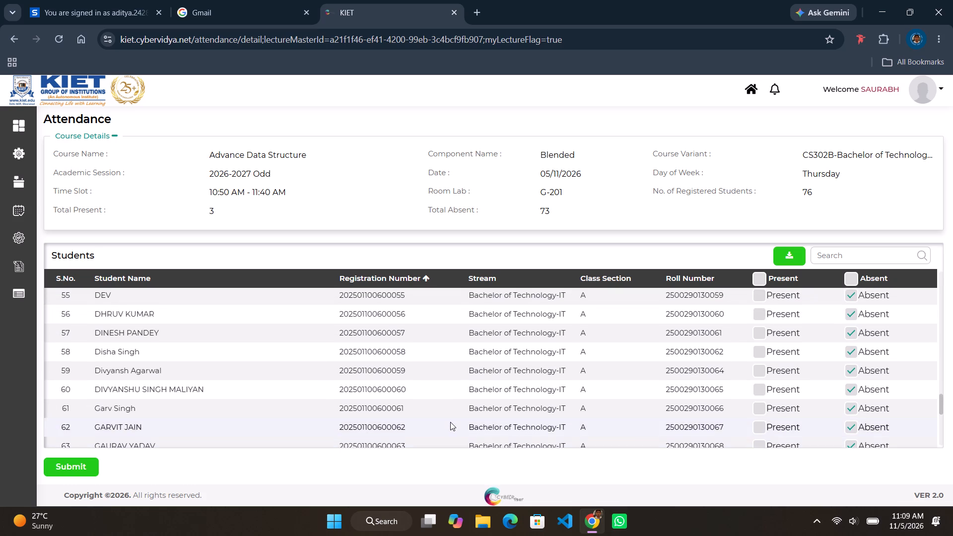
scroll(450, 422, "up", 1)
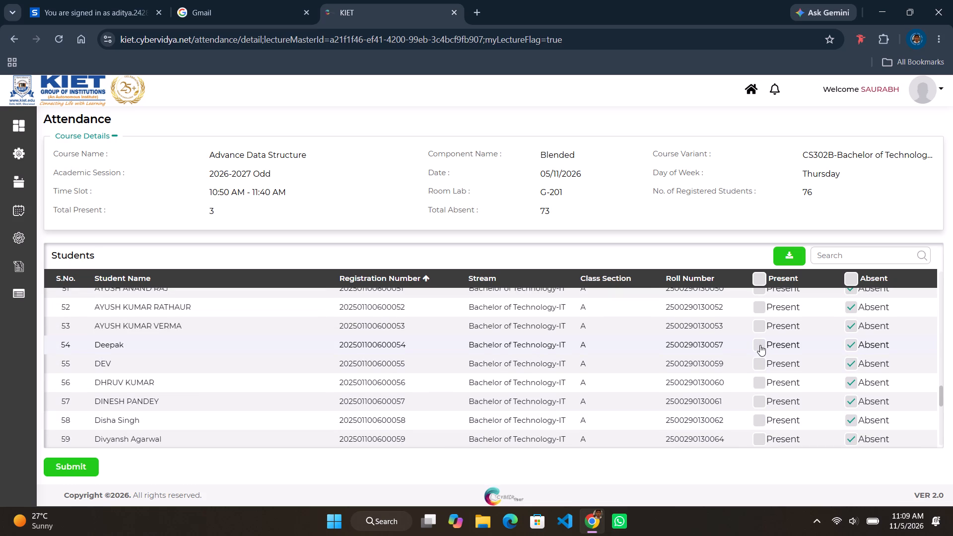
left_click(760, 345)
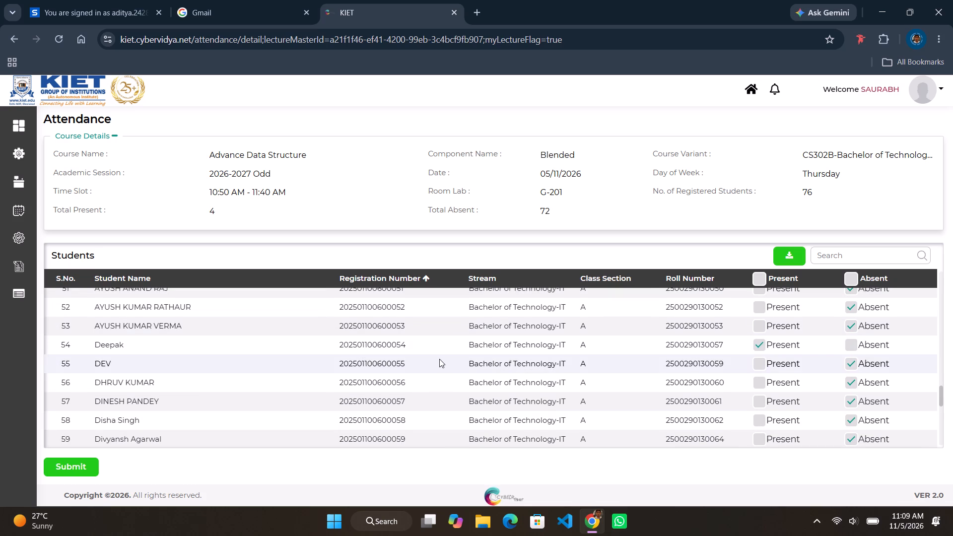
scroll(408, 345, "down", 2)
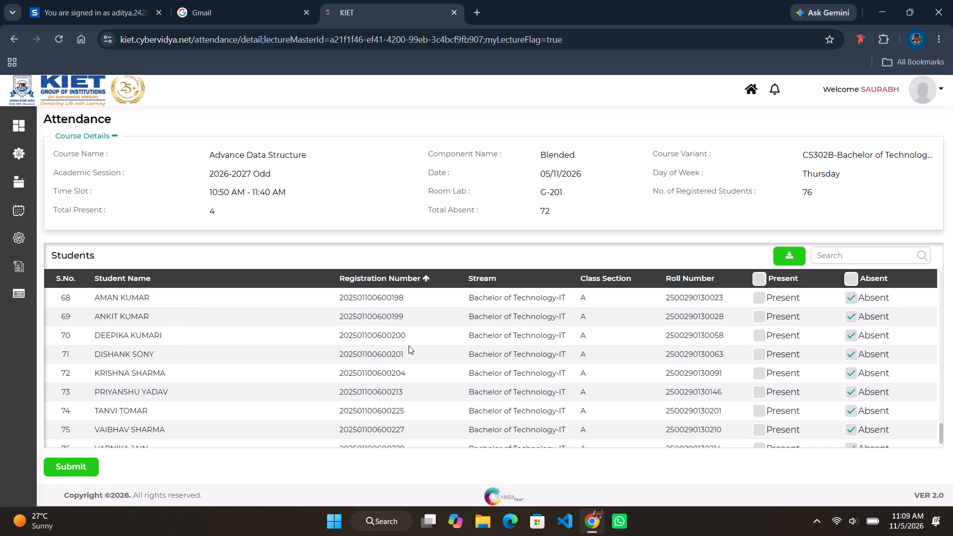
scroll(408, 345, "down", 1)
scroll(408, 345, "up", 1)
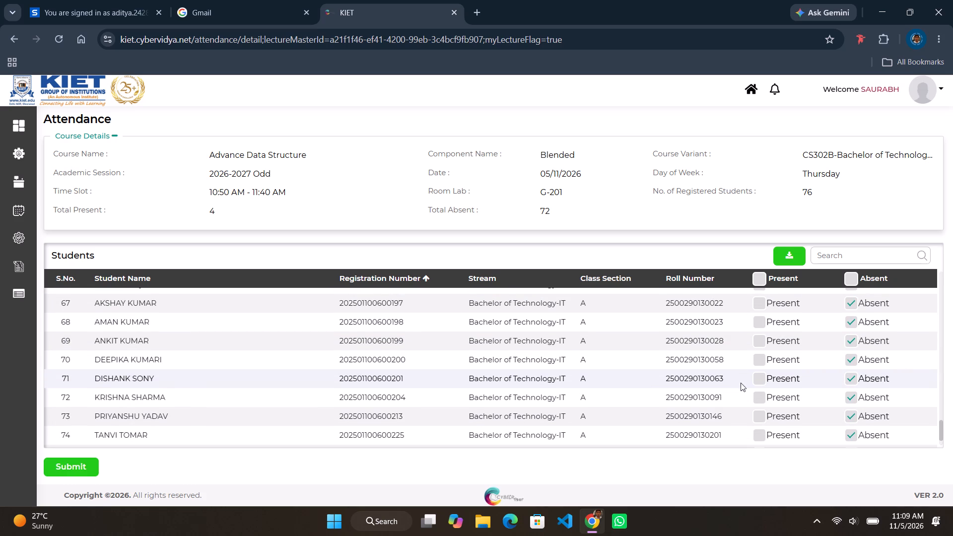
left_click(754, 398)
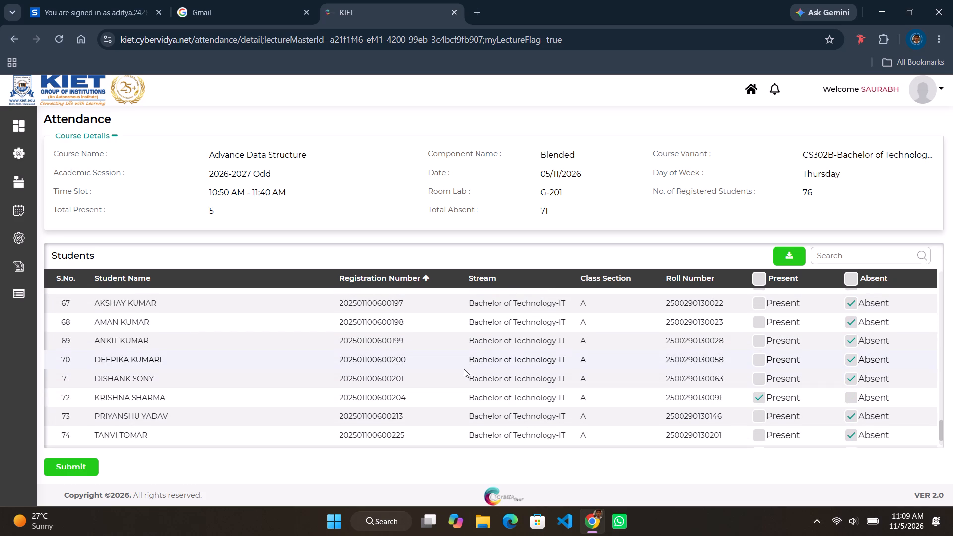
Mark the students at serial numbers 32, 51, 50, 47 and 57 as present.
scroll(401, 364, "up", 2)
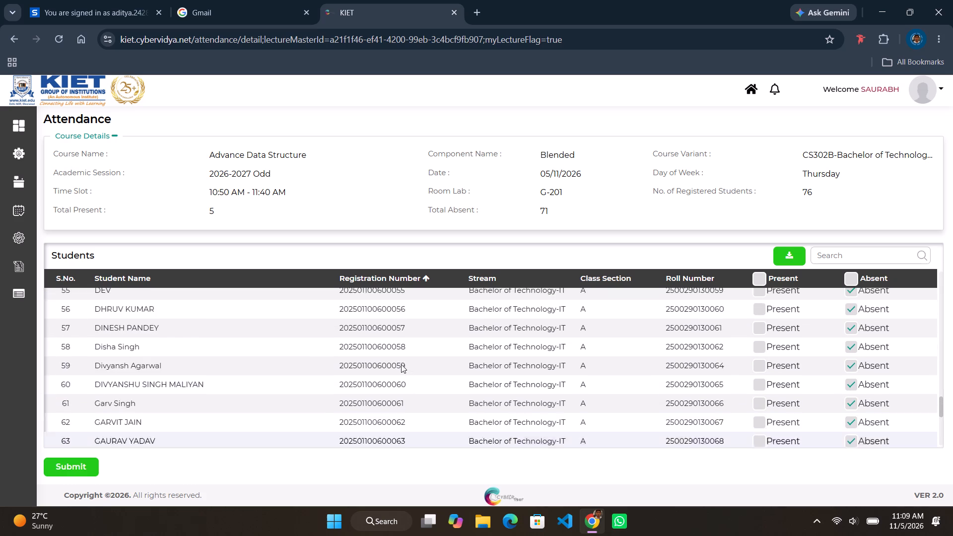
scroll(401, 364, "up", 4)
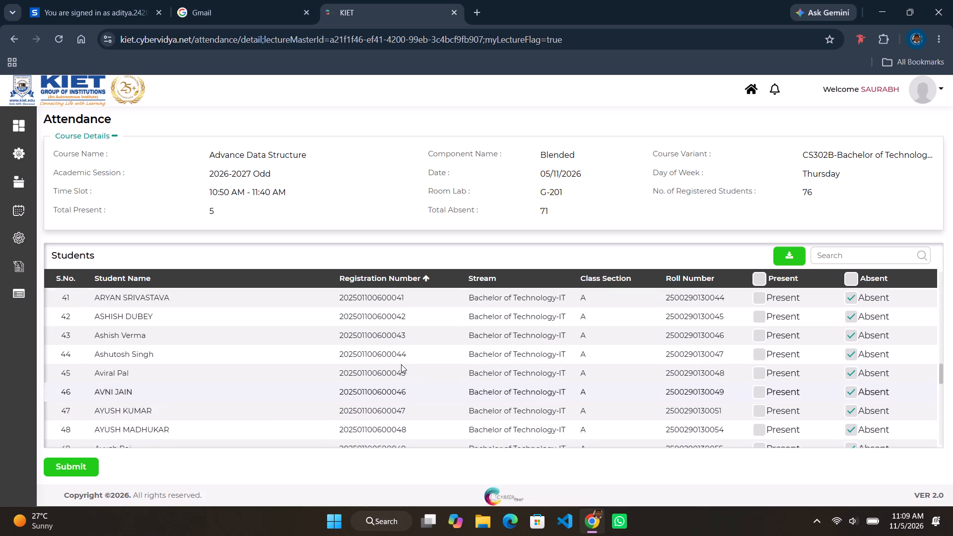
scroll(401, 364, "up", 3)
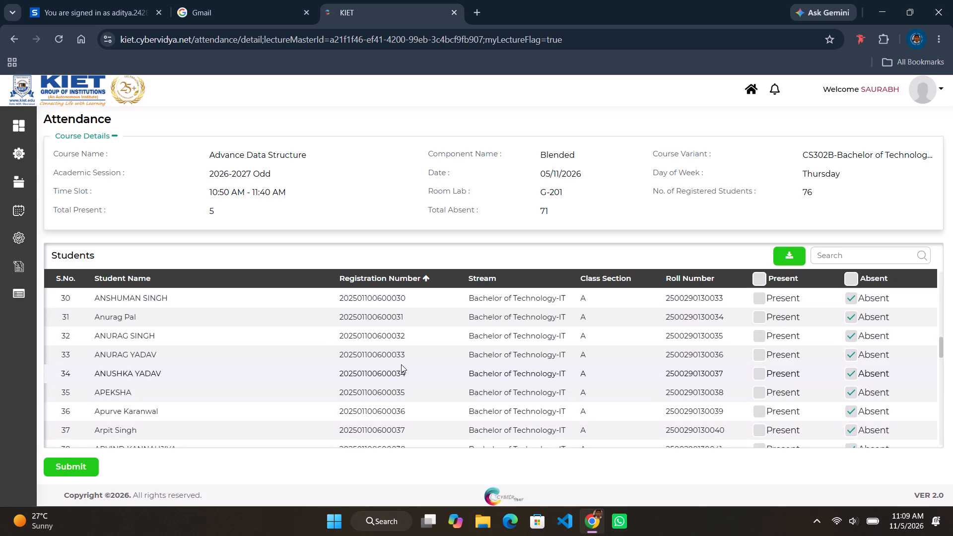
left_click(760, 338)
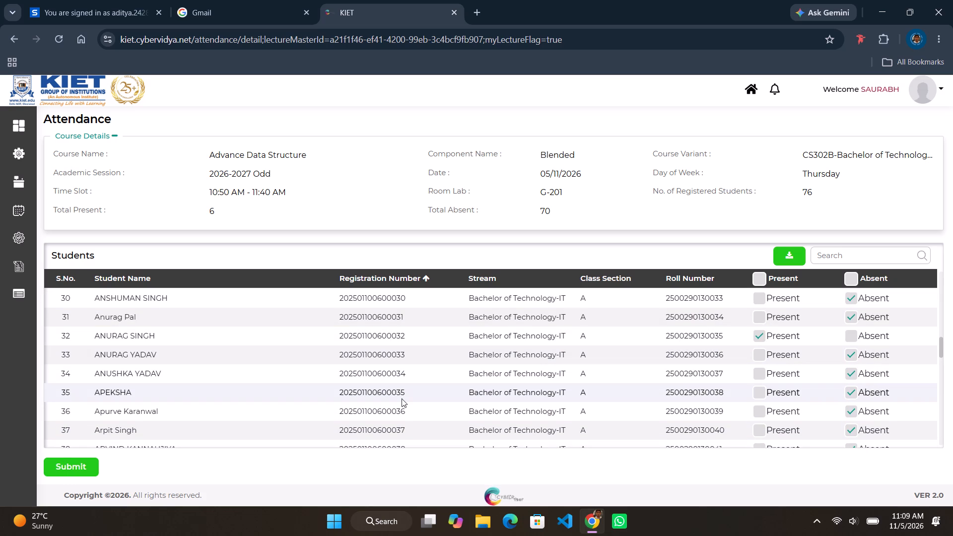
scroll(400, 360, "down", 1)
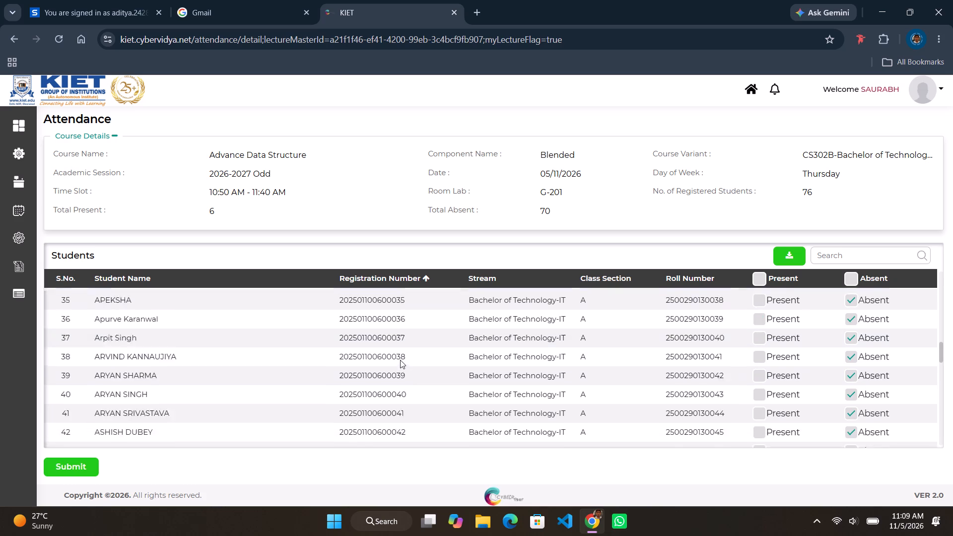
scroll(400, 360, "down", 1)
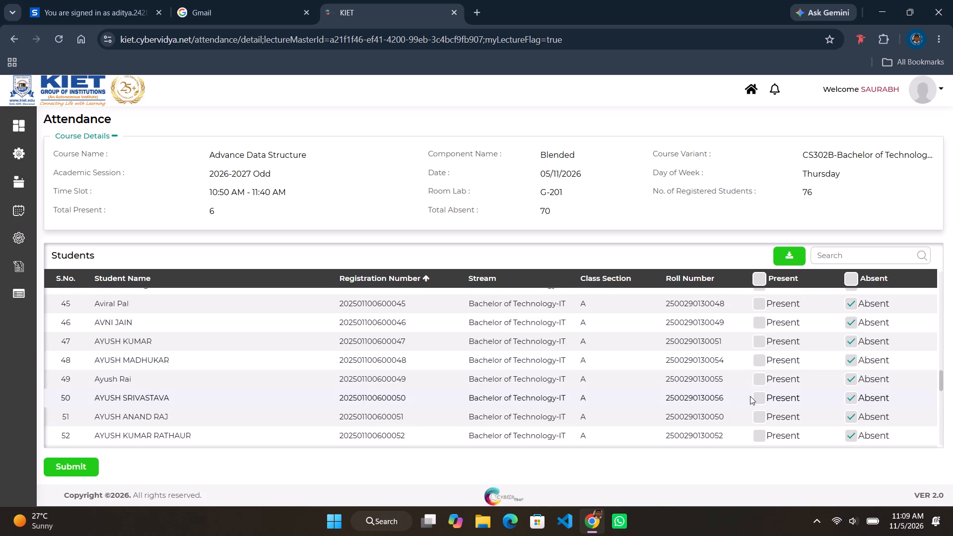
left_click(757, 415)
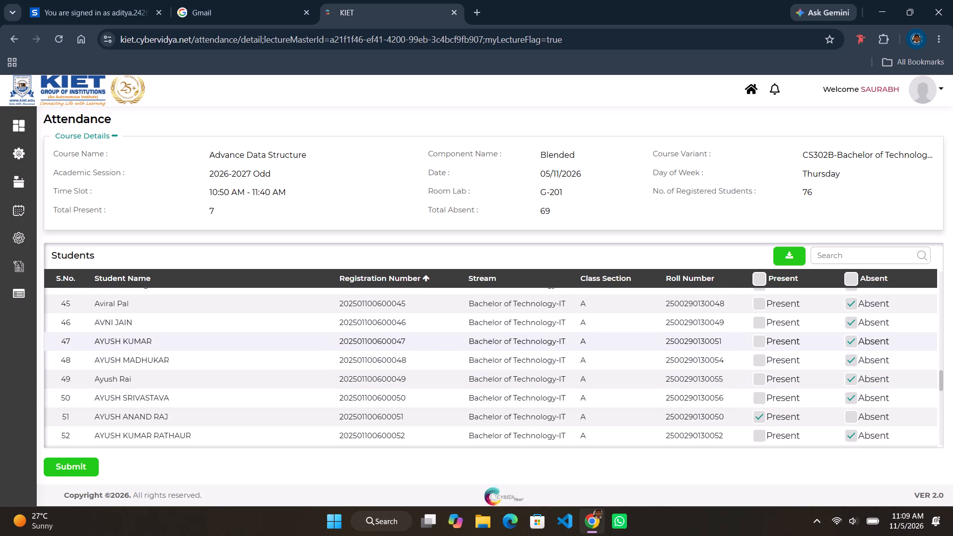
left_click(759, 396)
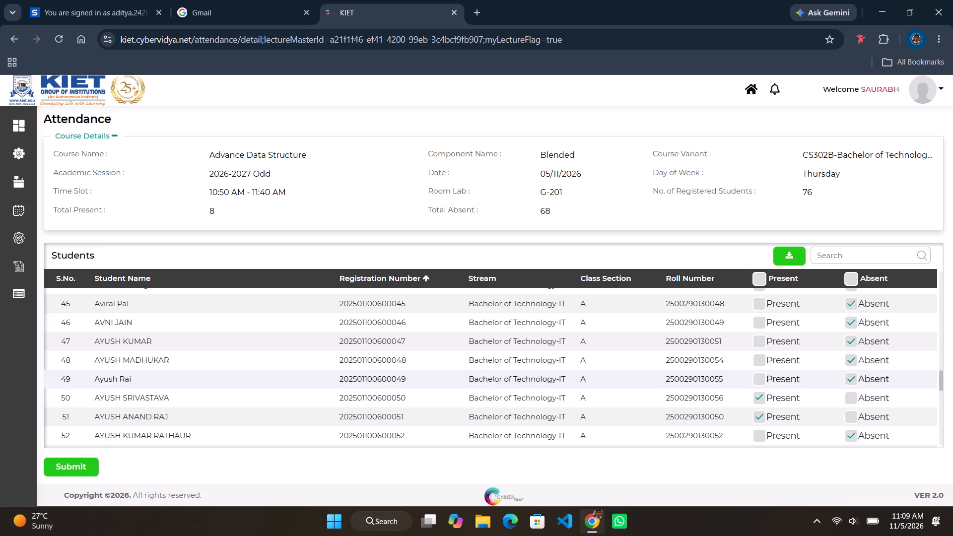
left_click(760, 343)
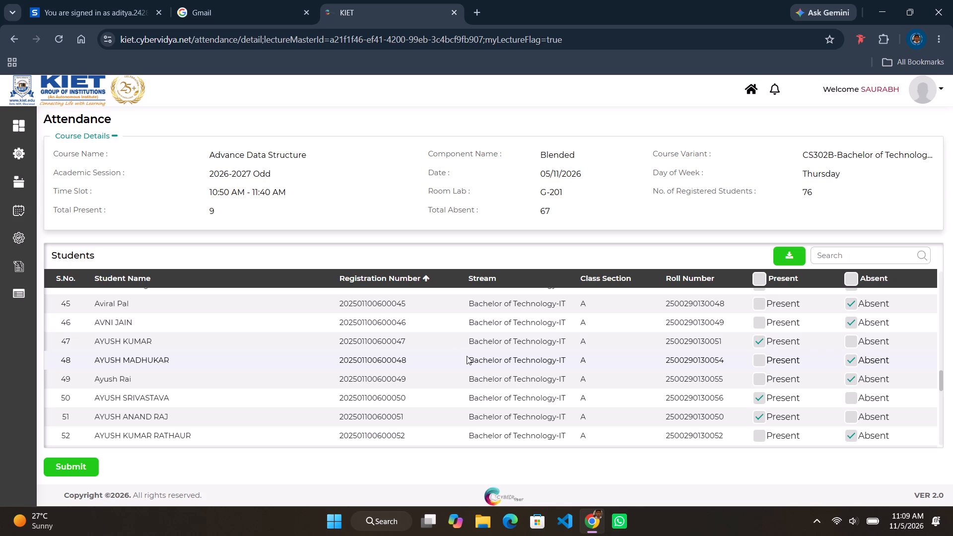
scroll(464, 335, "down", 1)
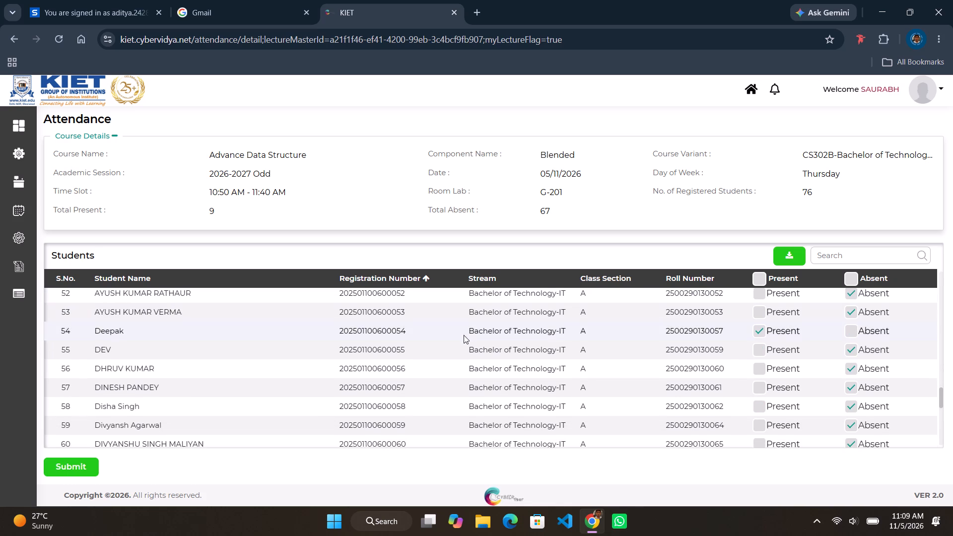
left_click(761, 388)
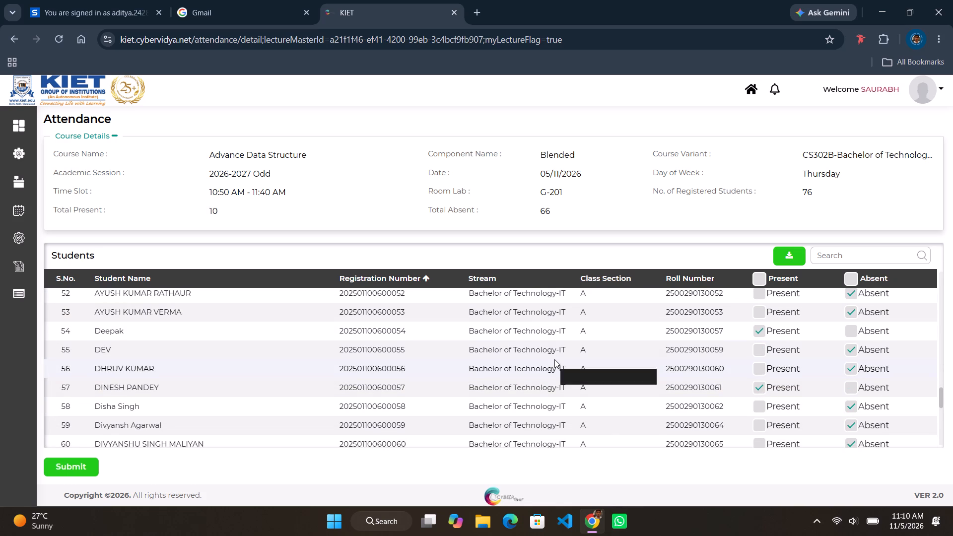
Mark the students at serial numbers 21 and 69 as present.
scroll(434, 378, "up", 1)
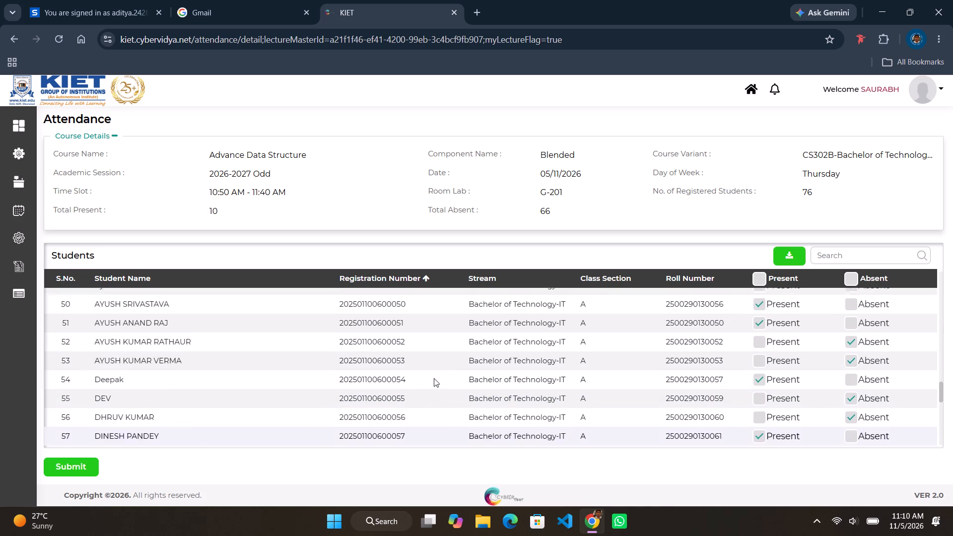
scroll(434, 378, "up", 3)
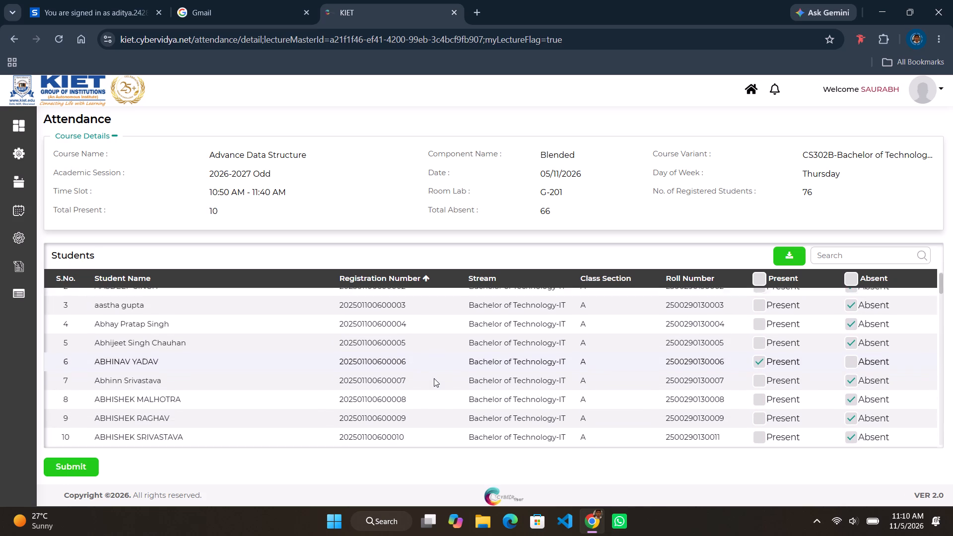
scroll(434, 378, "down", 2)
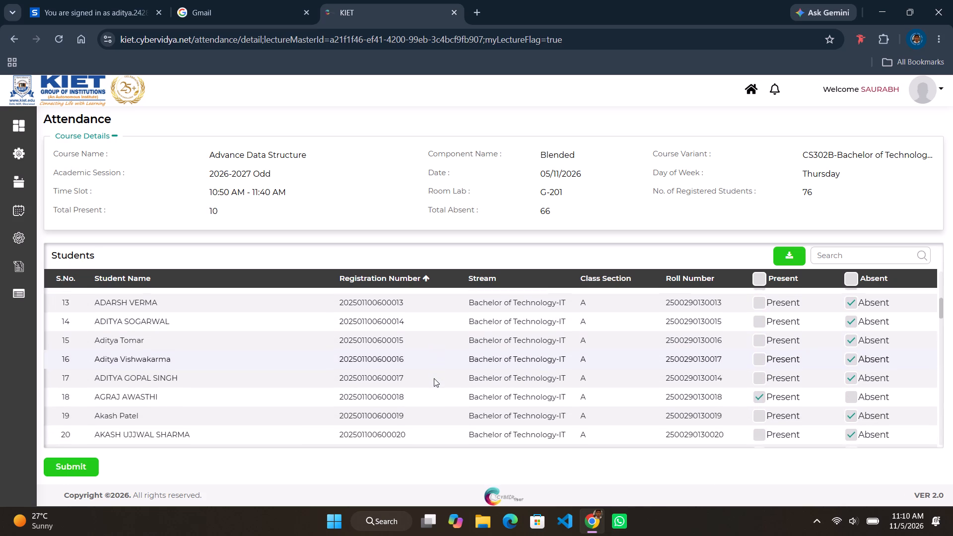
scroll(434, 378, "down", 1)
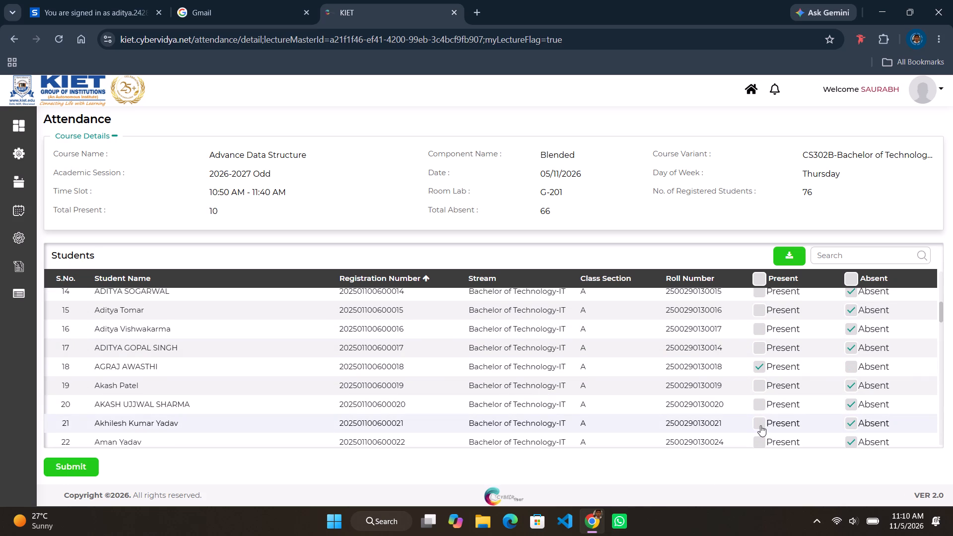
left_click(760, 425)
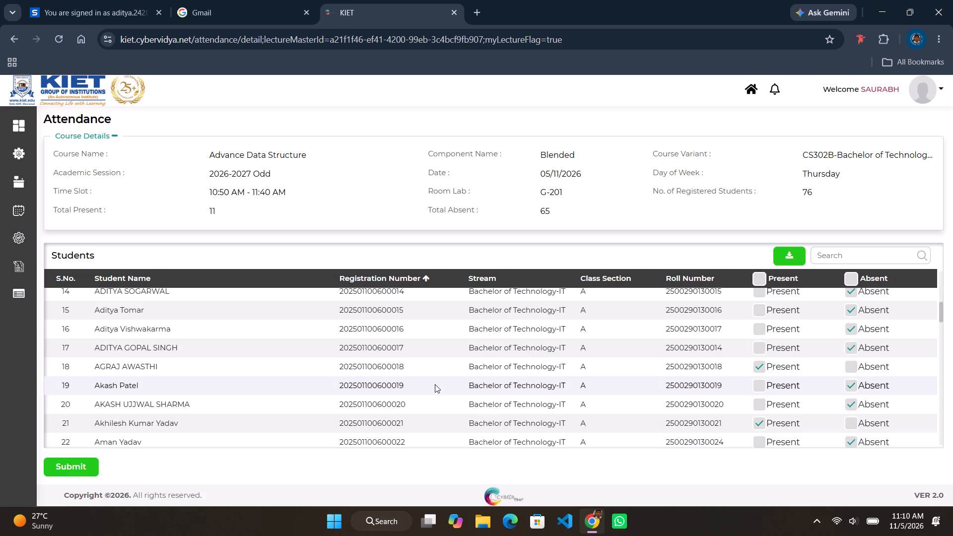
scroll(435, 384, "down", 4)
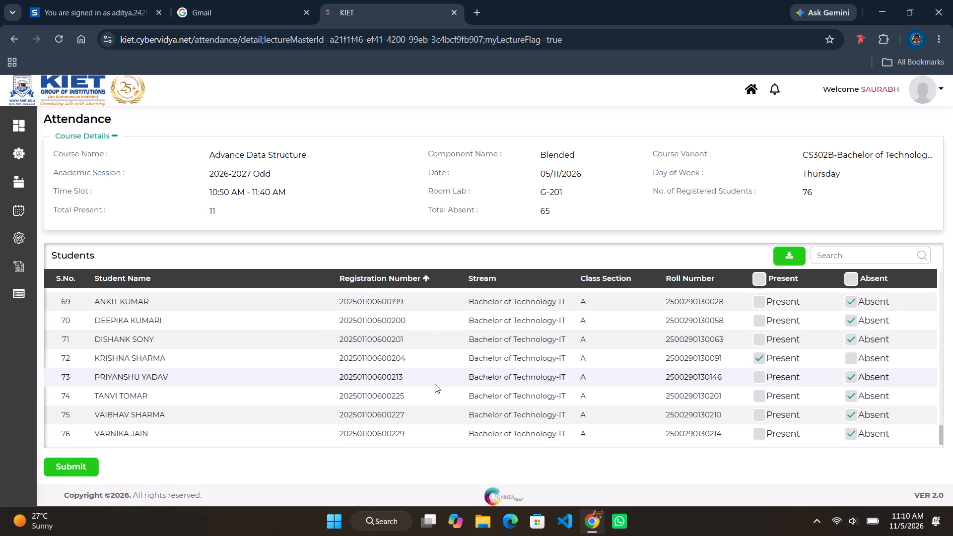
scroll(435, 384, "up", 1)
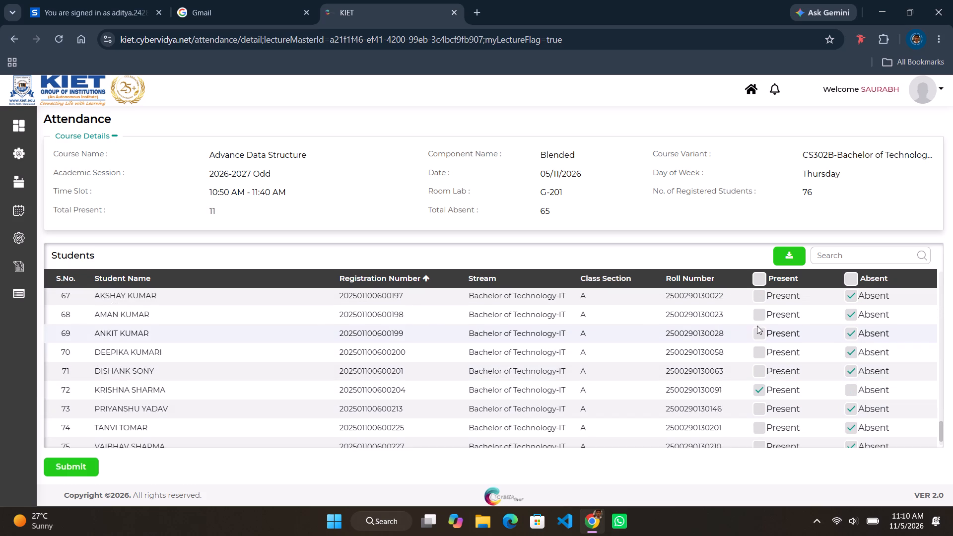
left_click(760, 334)
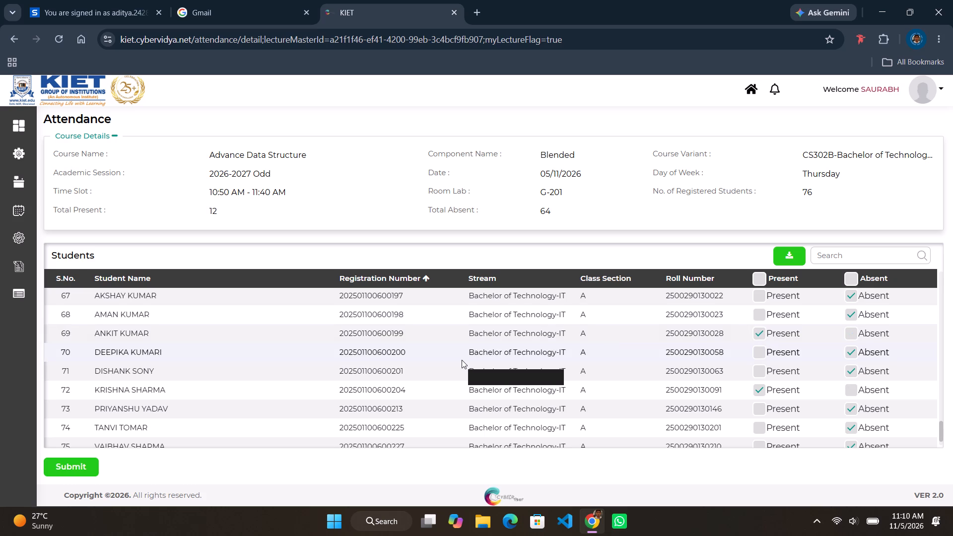
Mark the students at serial numbers 8, 55 and 73 as present.
scroll(462, 360, "up", 4)
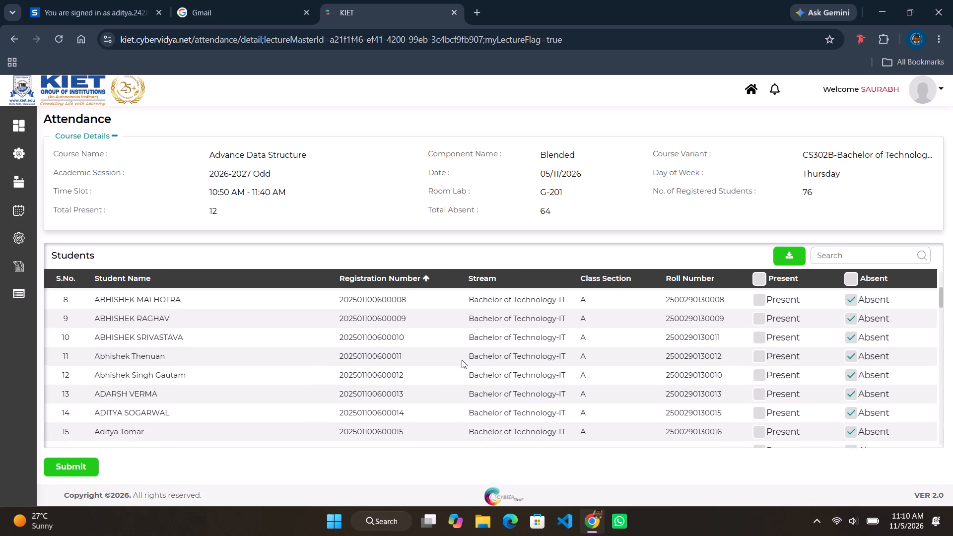
scroll(462, 360, "up", 1)
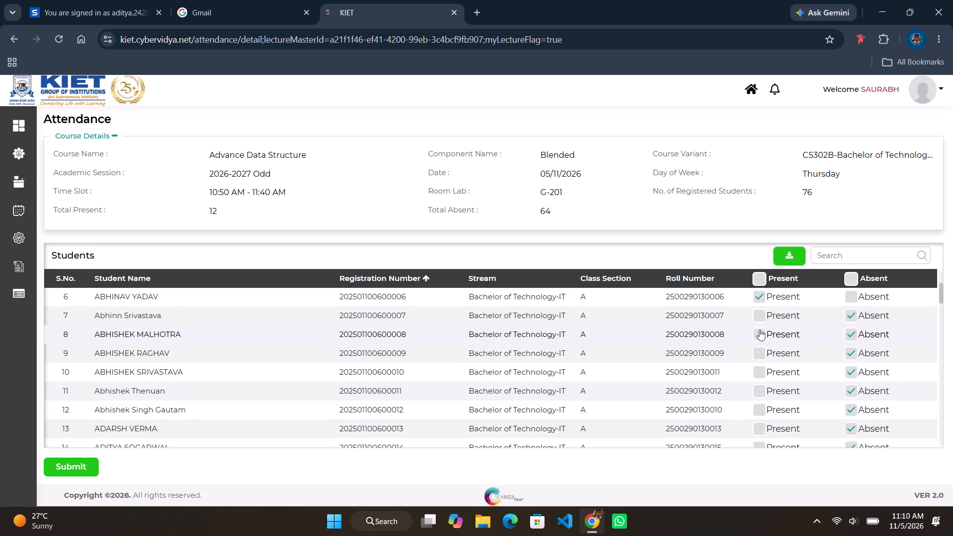
left_click(759, 330)
scroll(394, 377, "down", 2)
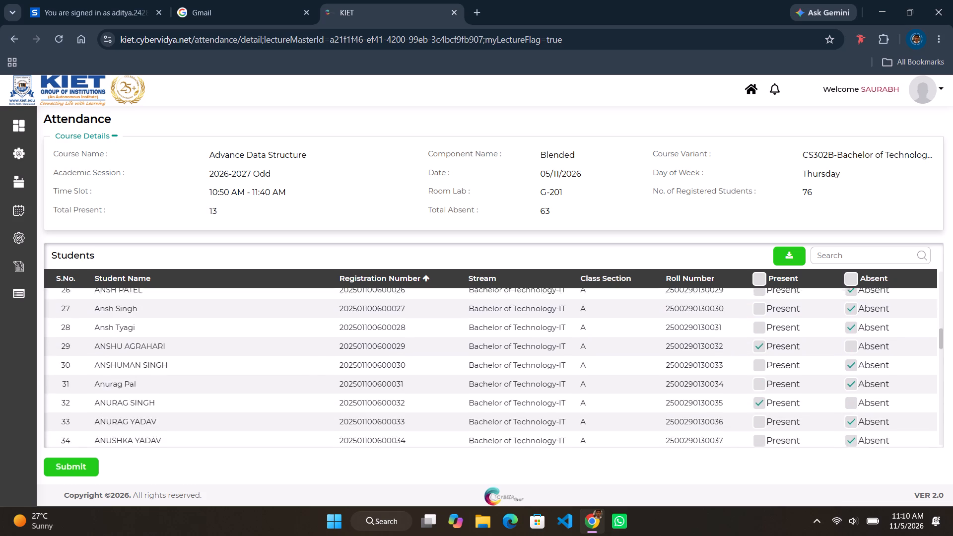
scroll(394, 377, "down", 2)
scroll(398, 400, "up", 1)
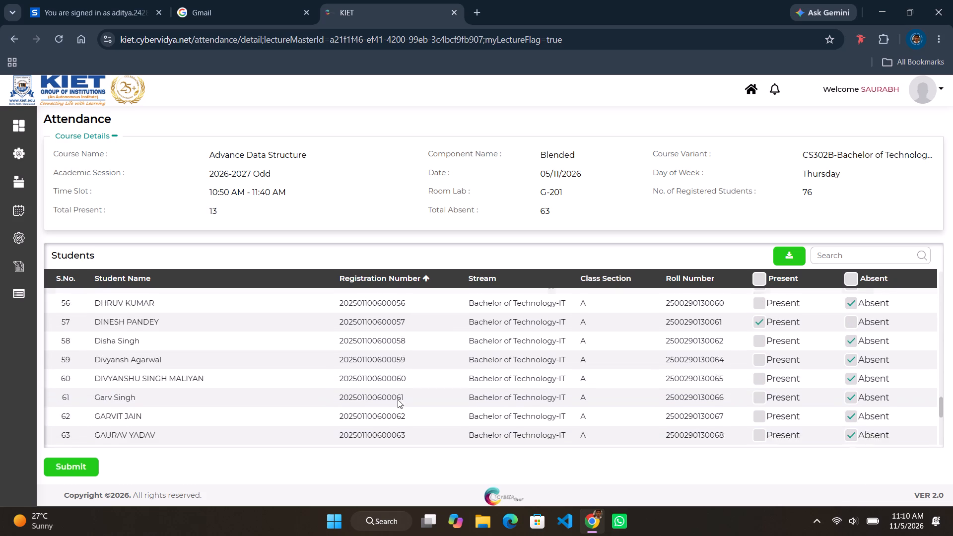
scroll(398, 400, "up", 1)
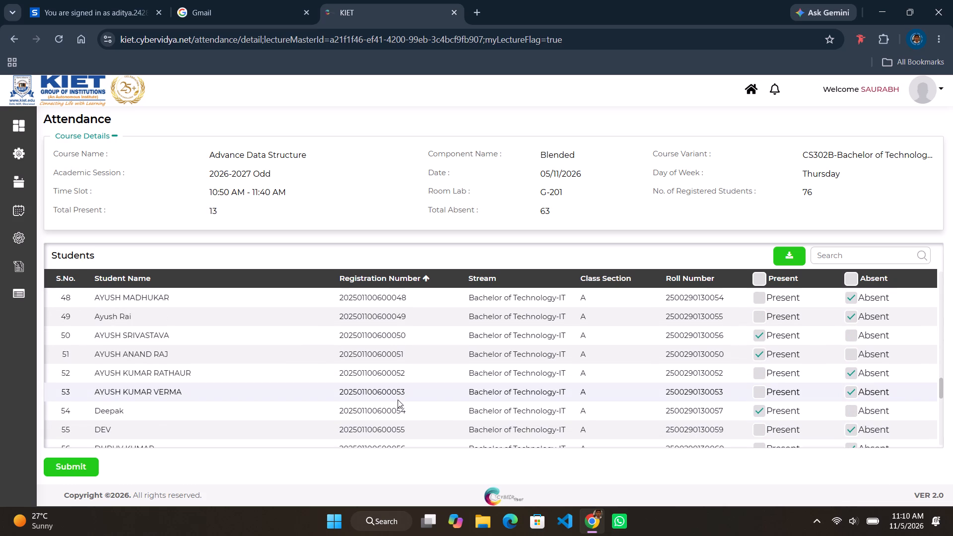
left_click(761, 429)
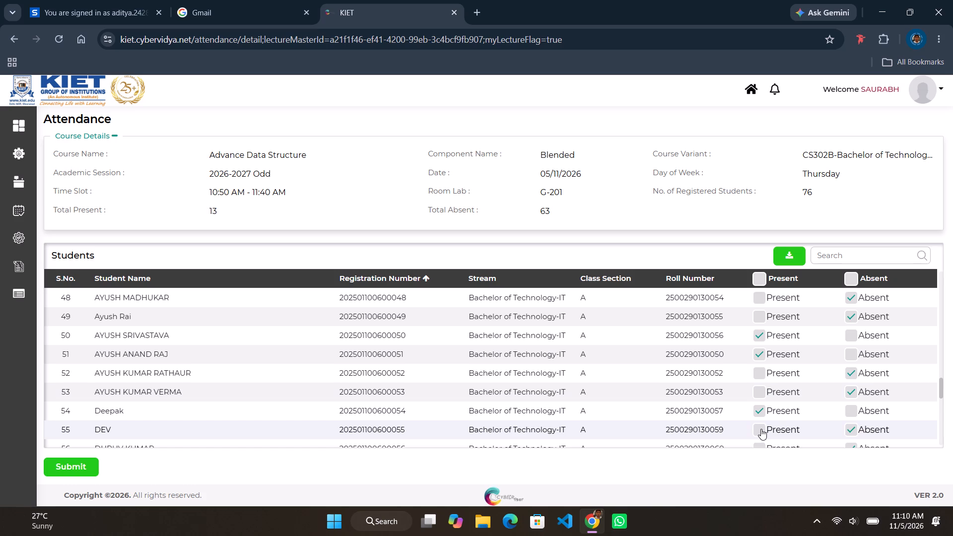
scroll(459, 367, "down", 2)
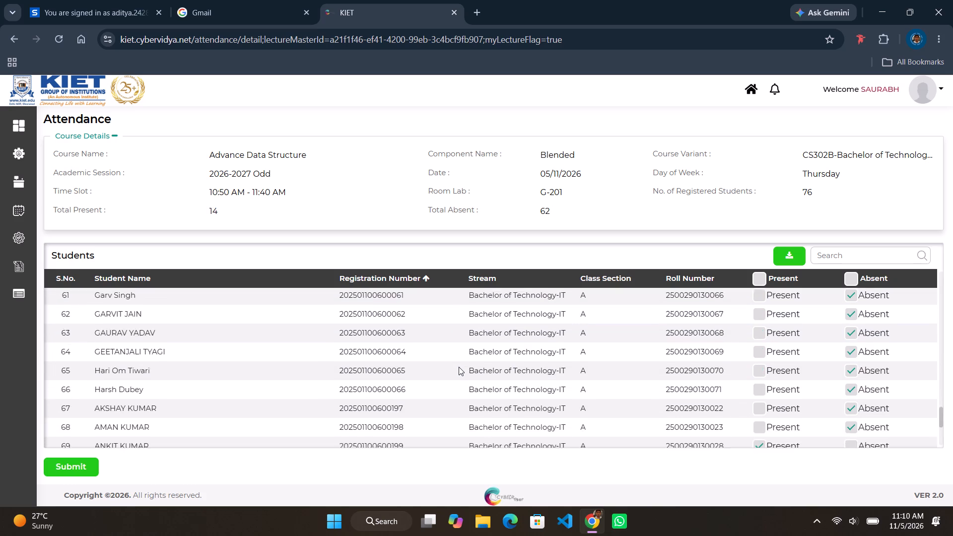
scroll(459, 367, "down", 2)
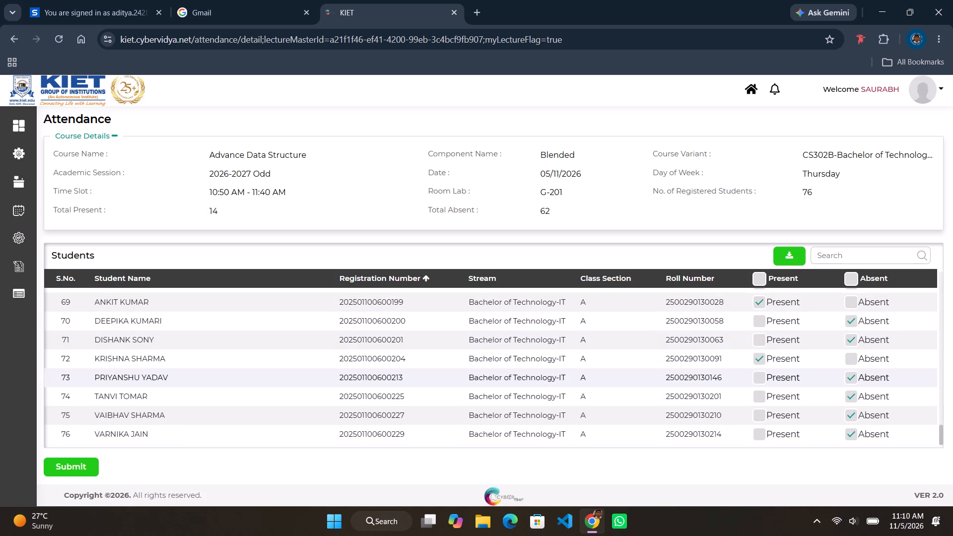
left_click(761, 375)
Mark the students at serial numbers 28 and 75 as present.
scroll(417, 336, "up", 1)
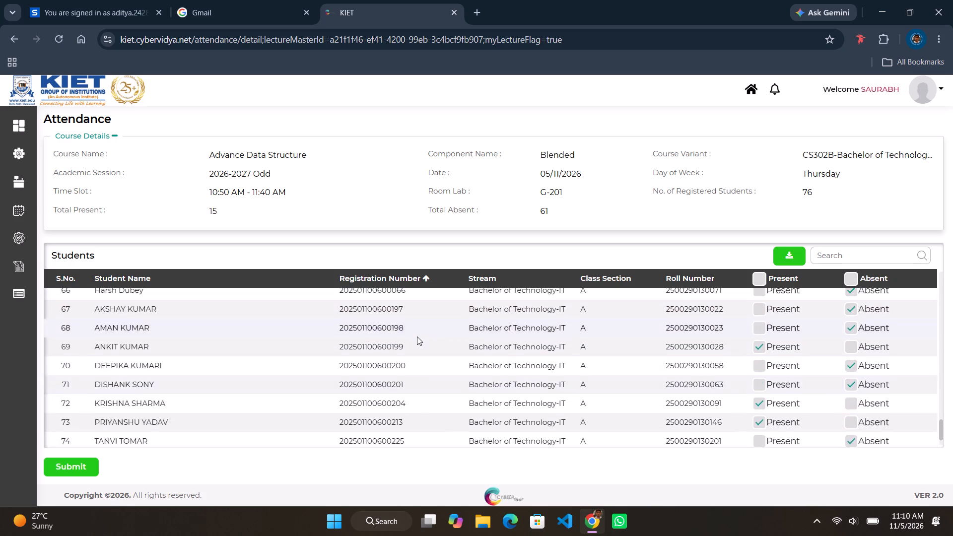
scroll(417, 336, "up", 4)
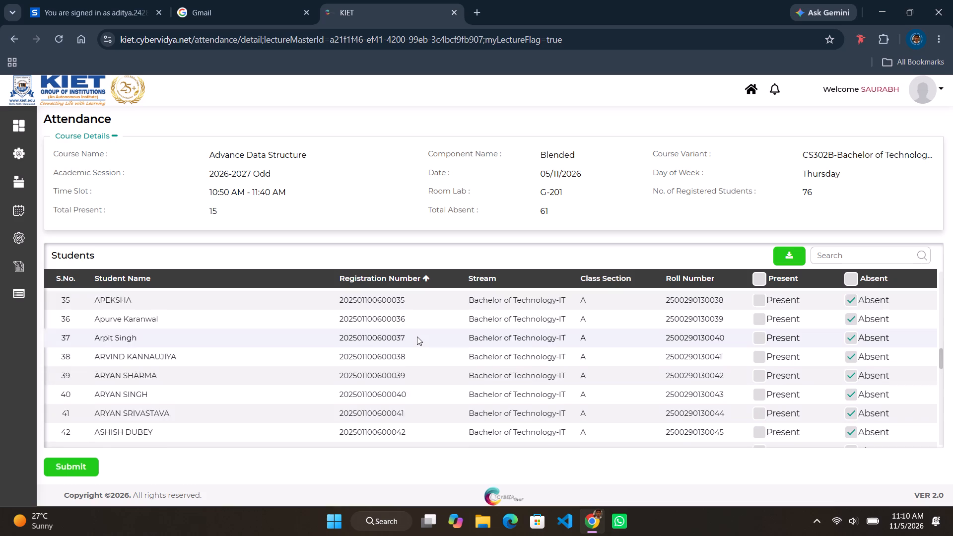
scroll(417, 336, "up", 2)
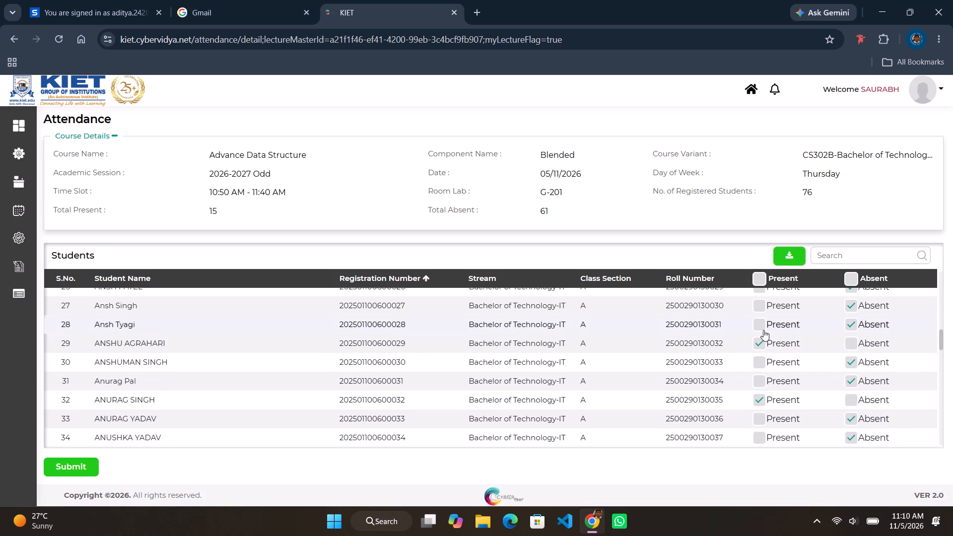
left_click(759, 328)
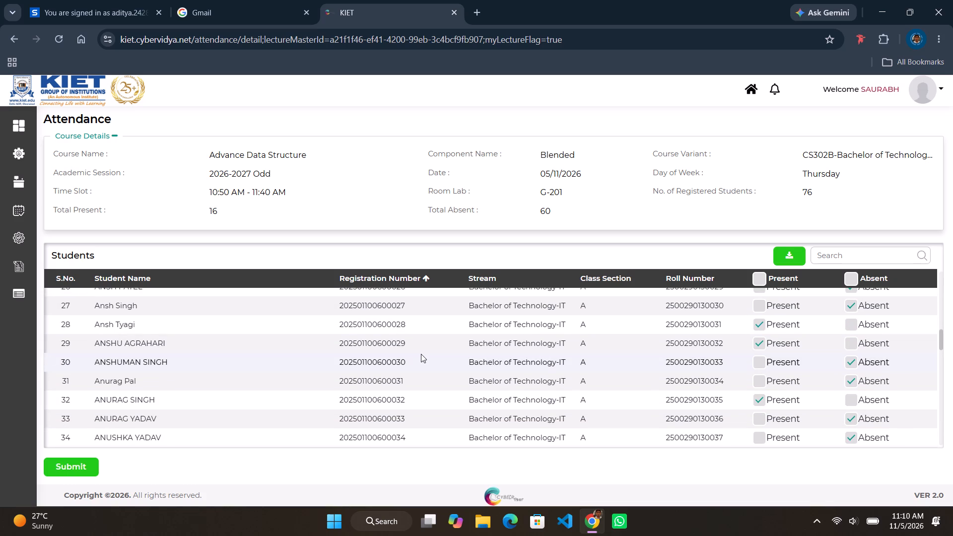
scroll(404, 379, "down", 4)
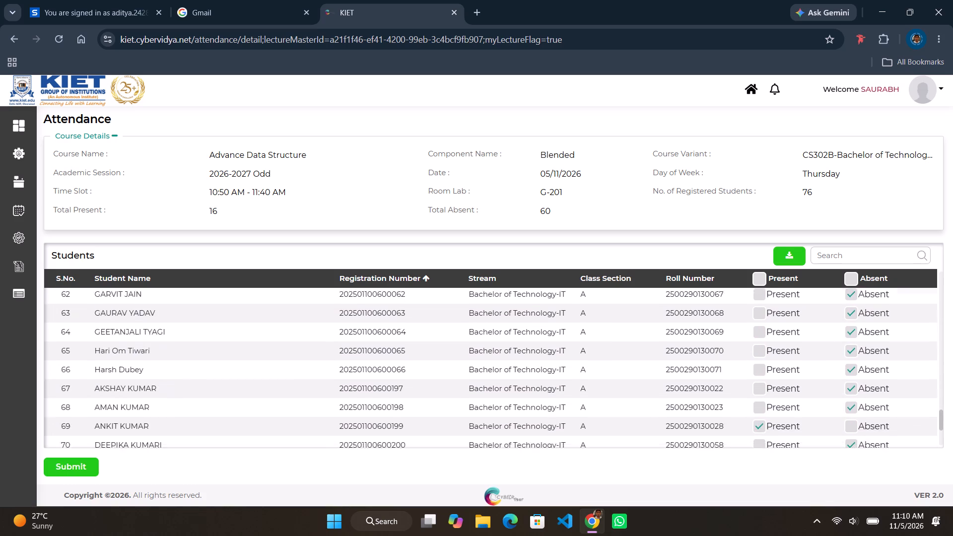
scroll(404, 379, "down", 1)
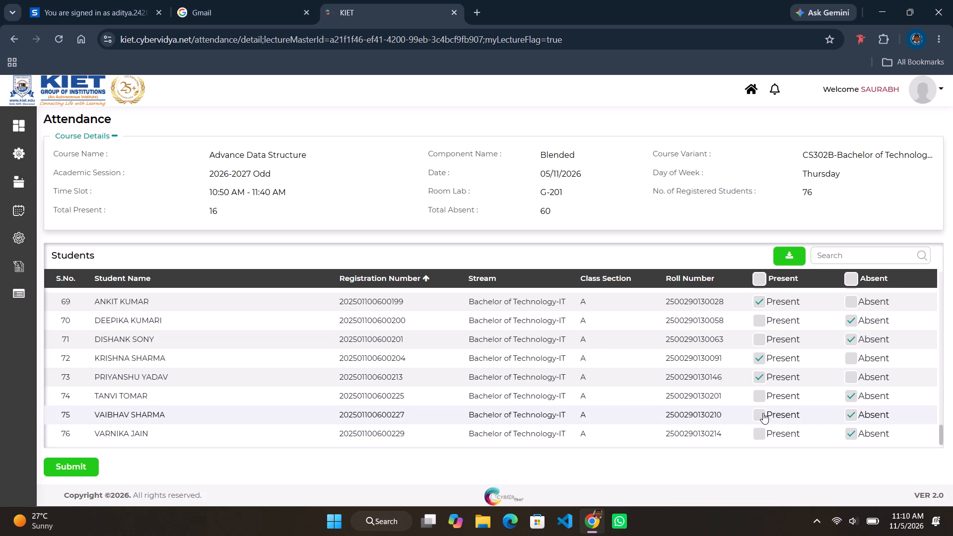
left_click(762, 415)
Mark the students at serial numbers 48 and 53 as present.
scroll(441, 361, "up", 2)
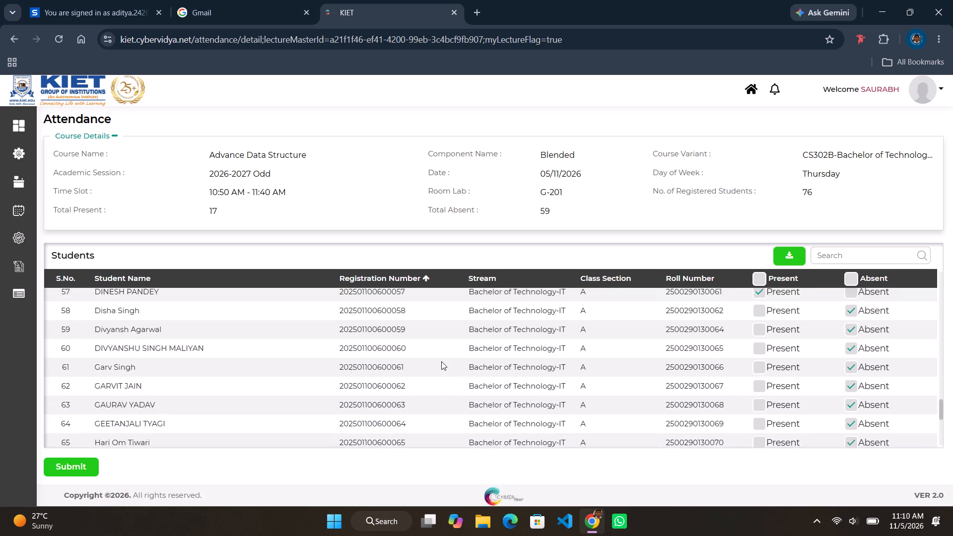
scroll(441, 361, "up", 2)
scroll(441, 361, "down", 1)
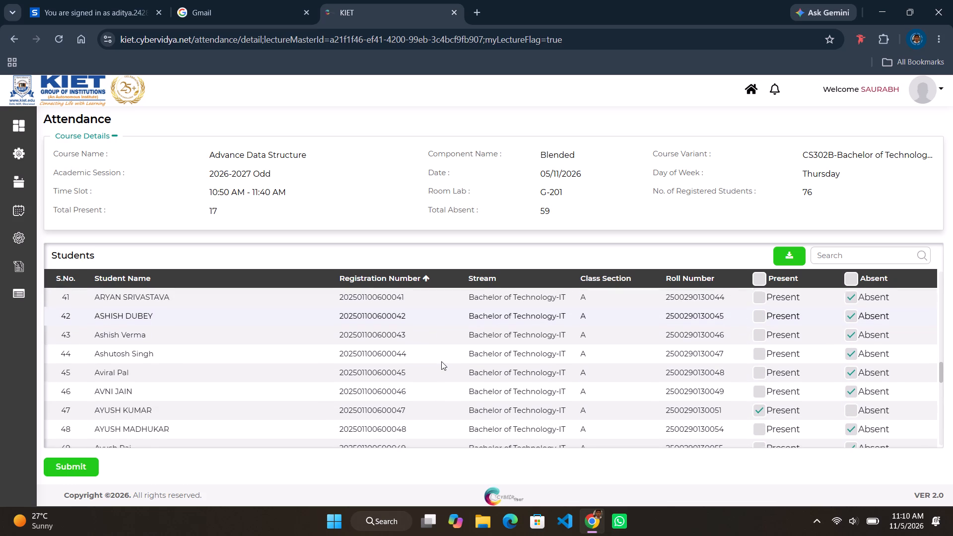
scroll(441, 361, "down", 1)
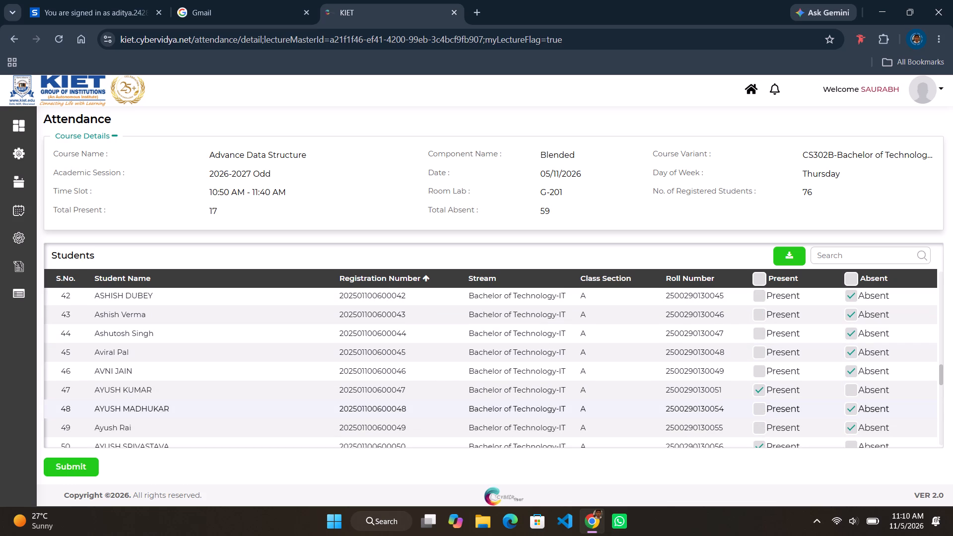
left_click(761, 409)
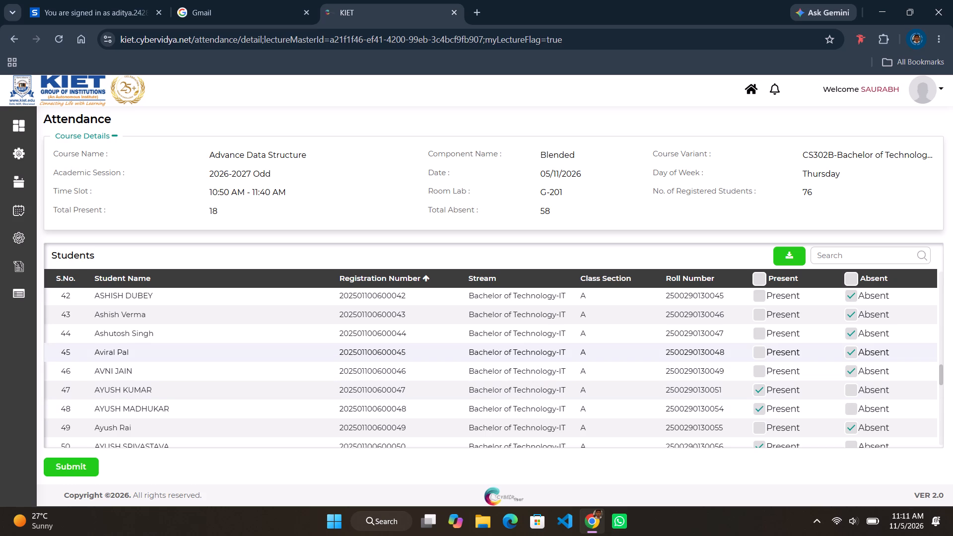
scroll(378, 345, "down", 2)
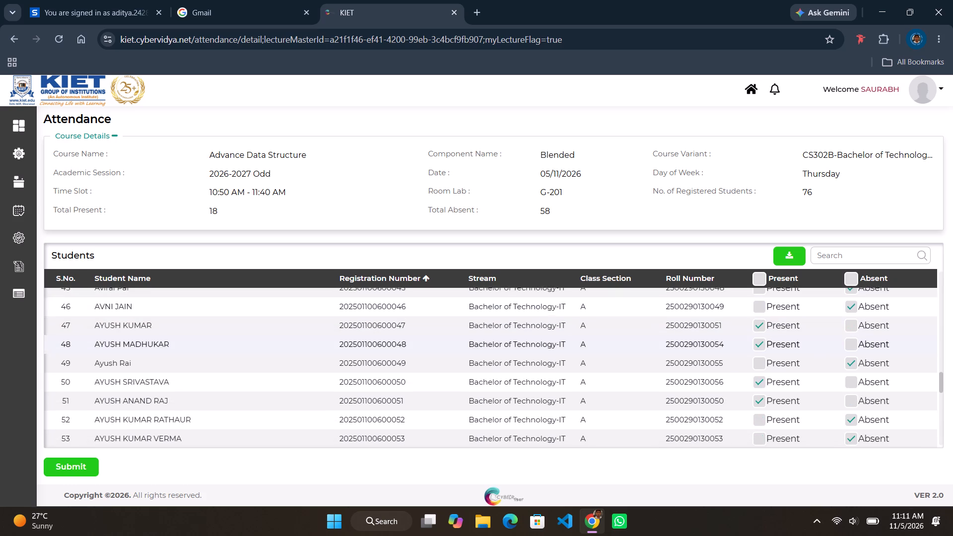
scroll(377, 339, "down", 1)
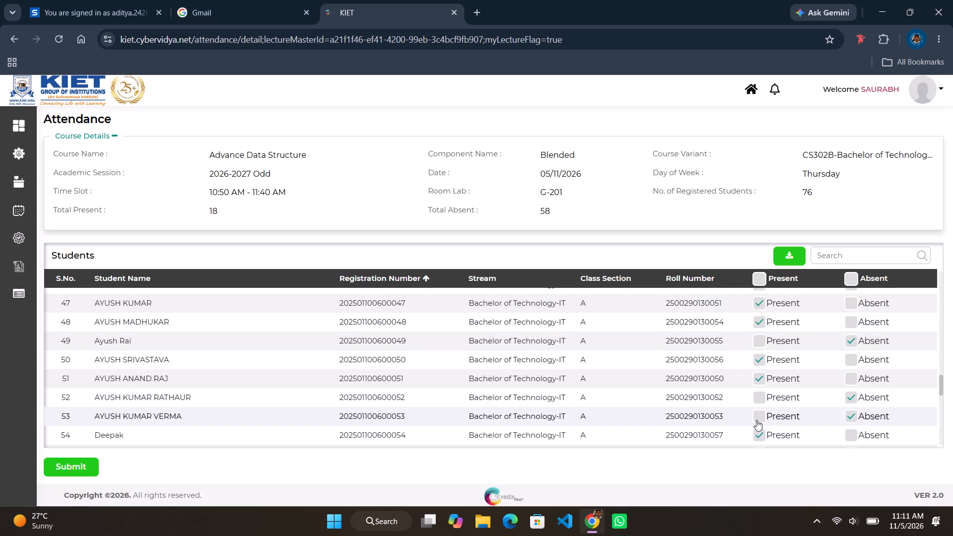
left_click(758, 419)
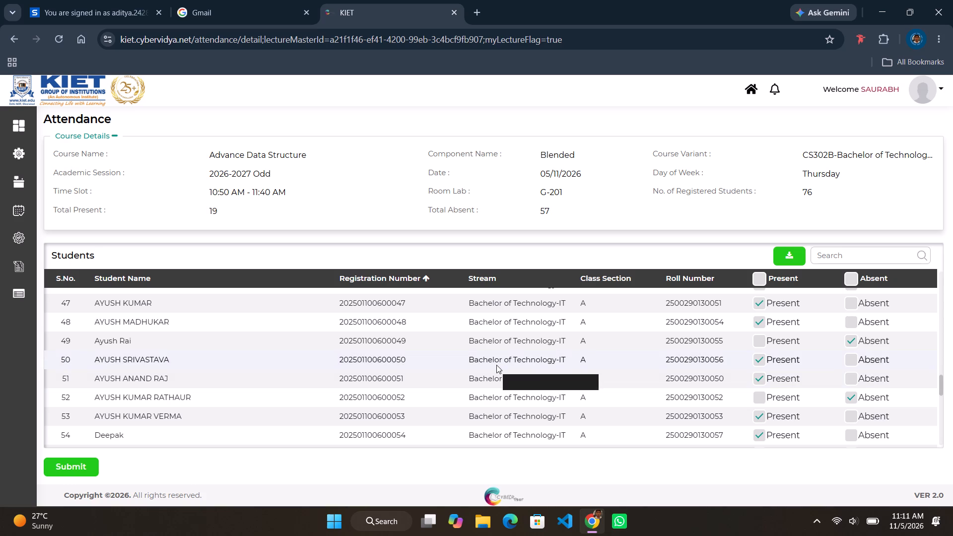
Mark the students at serial numbers 63 and 65 as present.
scroll(480, 365, "down", 1)
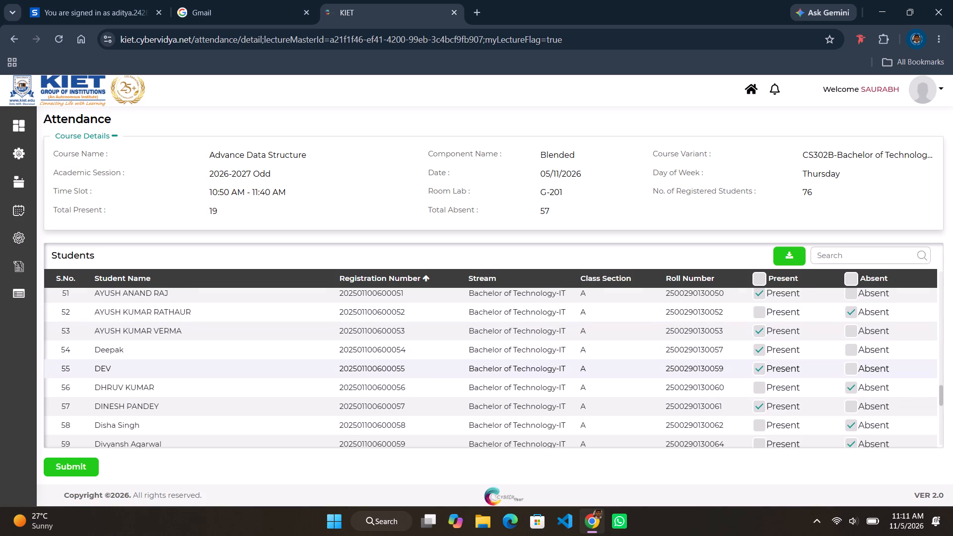
scroll(480, 365, "down", 1)
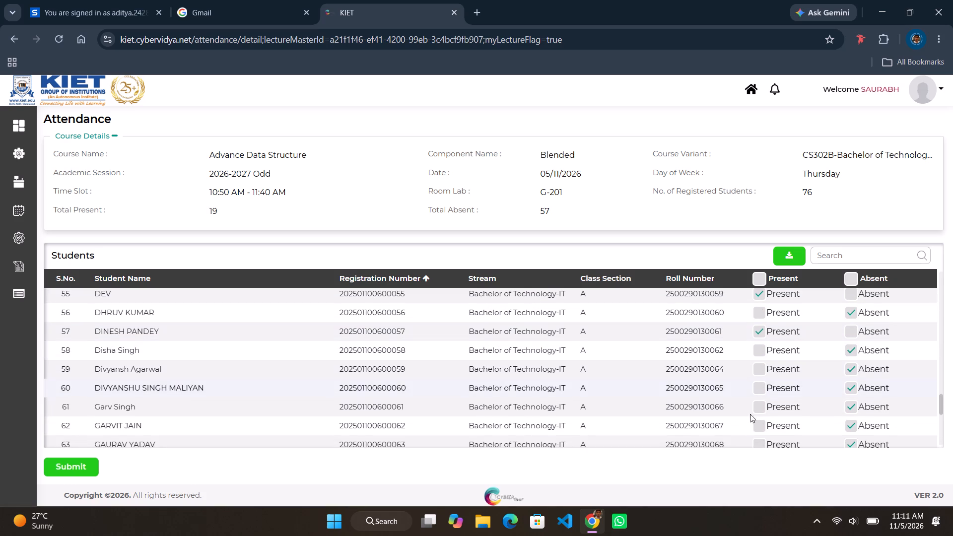
left_click(762, 440)
scroll(487, 379, "down", 1)
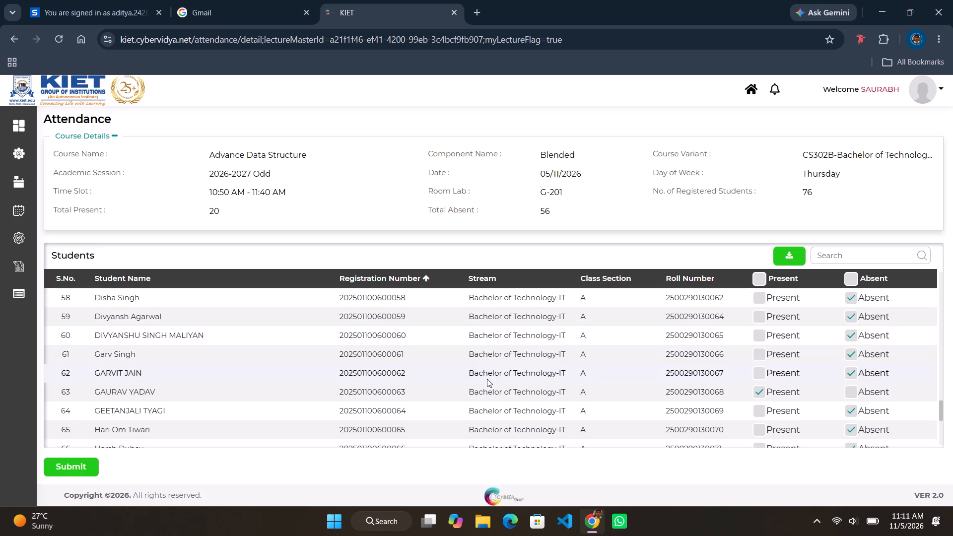
left_click(753, 430)
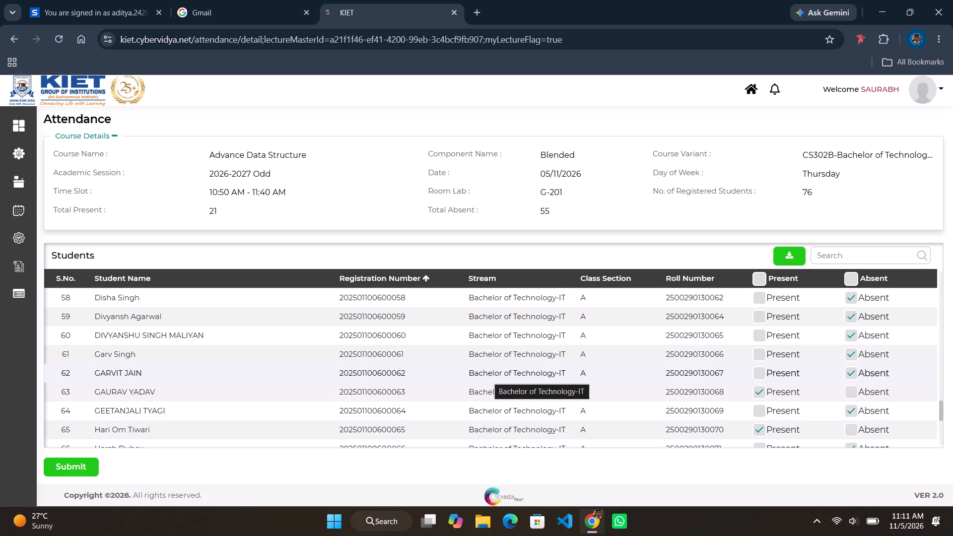
Mark the students at serial numbers 1 and 59 as present.
scroll(419, 443, "up", 2)
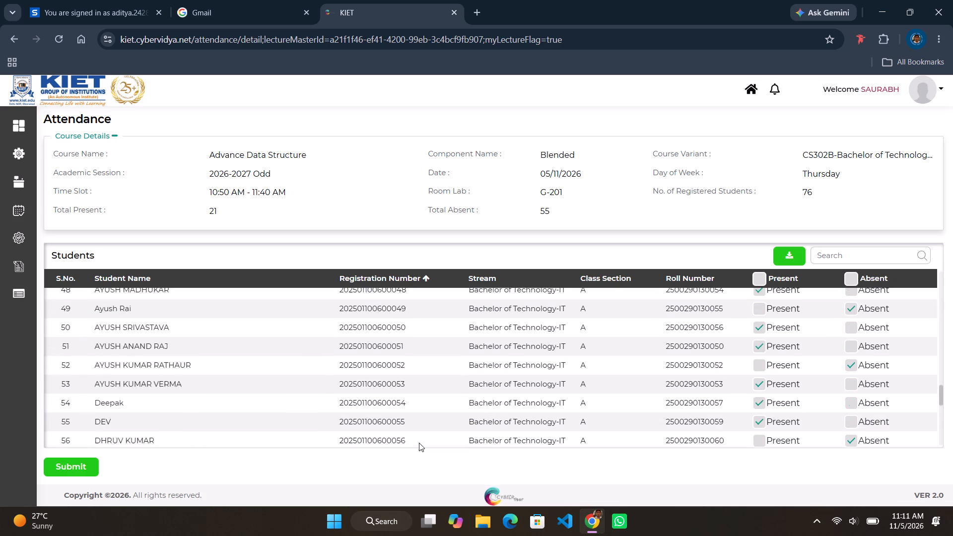
scroll(419, 443, "up", 3)
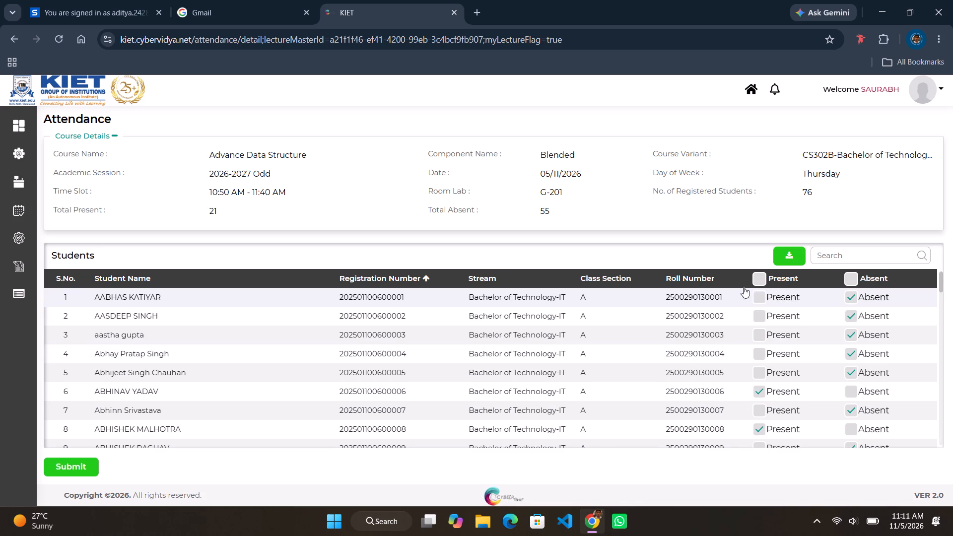
left_click(759, 294)
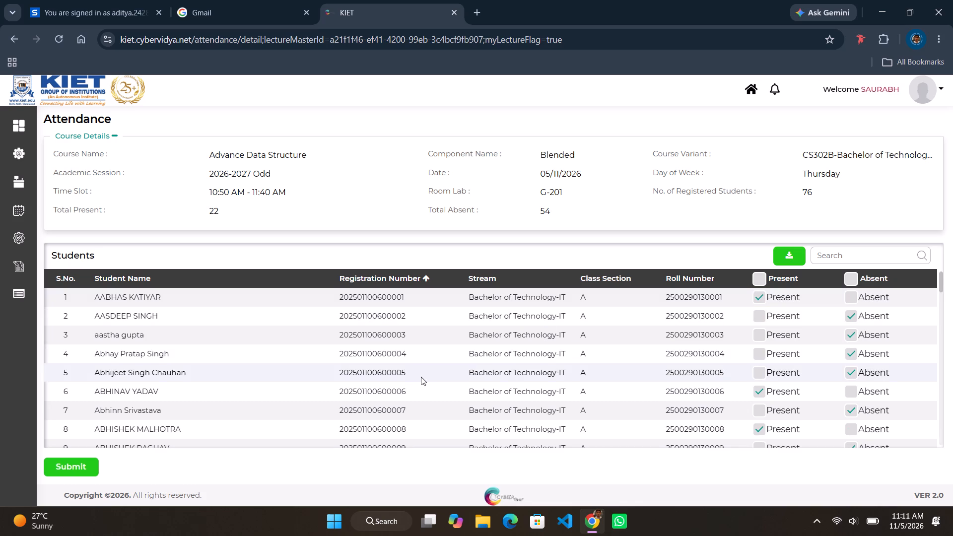
scroll(415, 410, "down", 3)
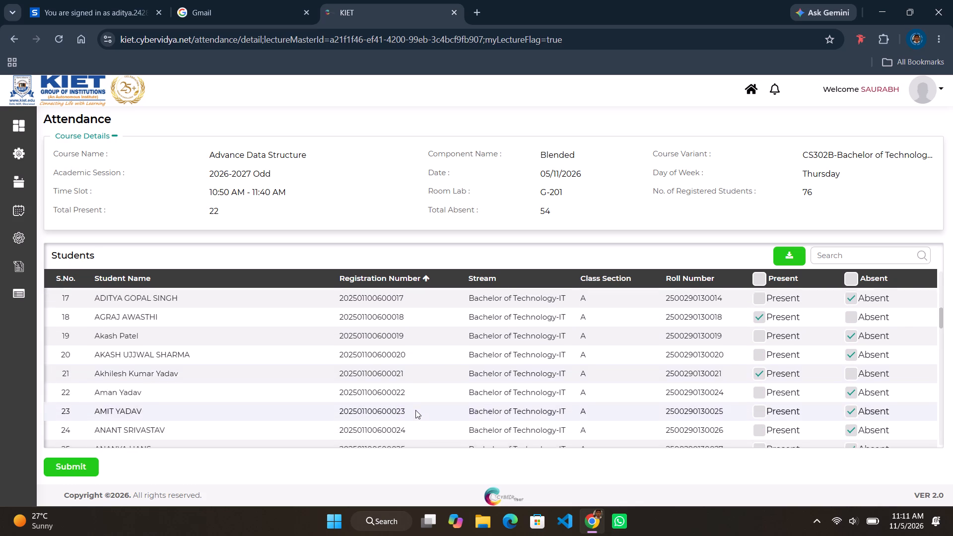
scroll(415, 410, "down", 4)
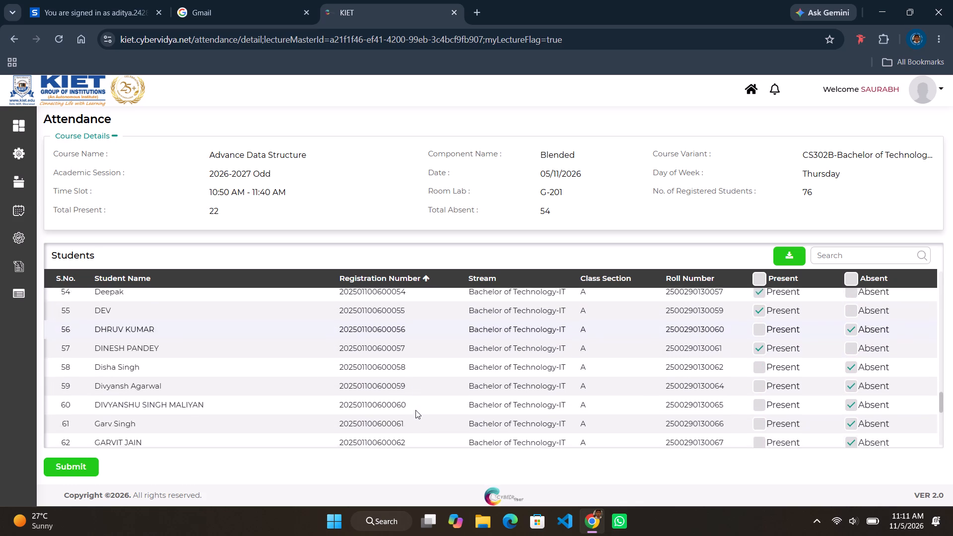
scroll(415, 410, "down", 1)
scroll(415, 410, "up", 2)
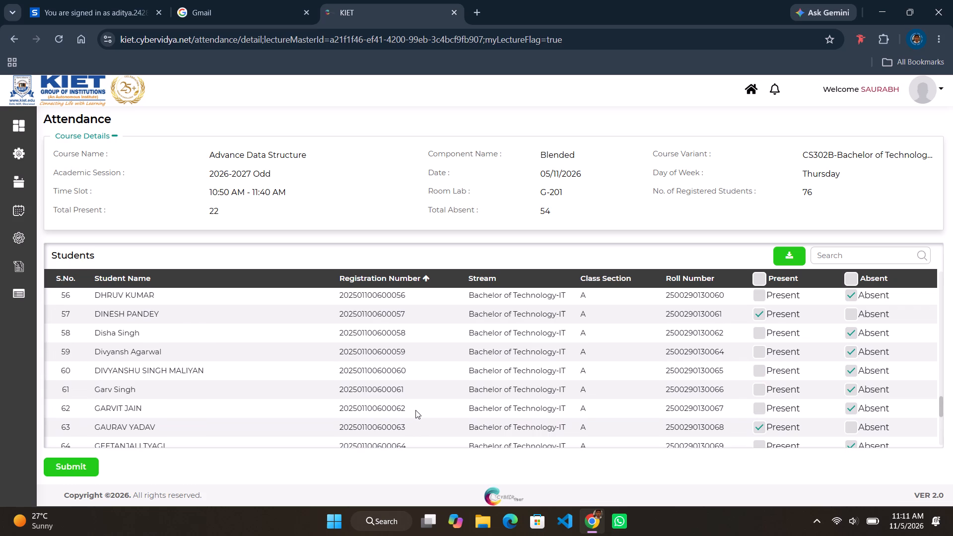
left_click(759, 348)
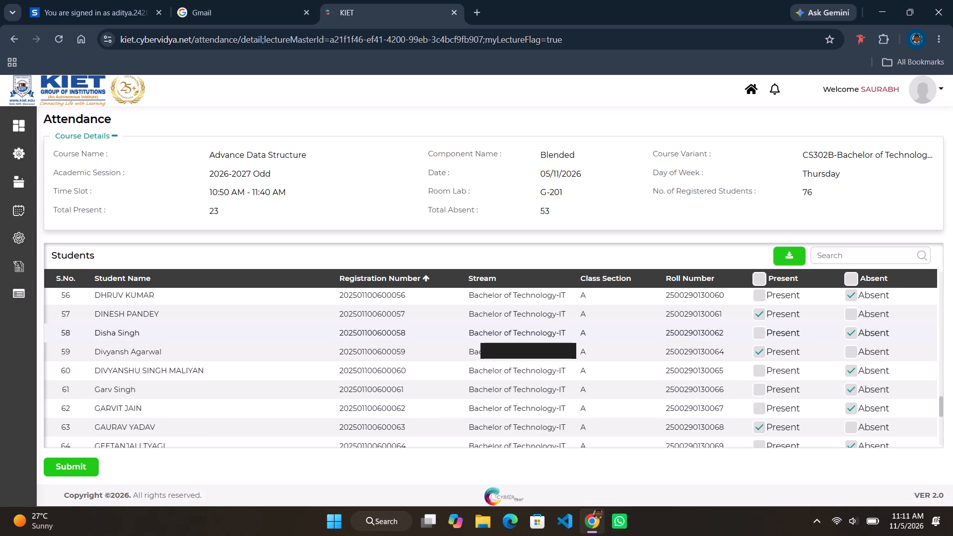
scroll(456, 356, "up", 4)
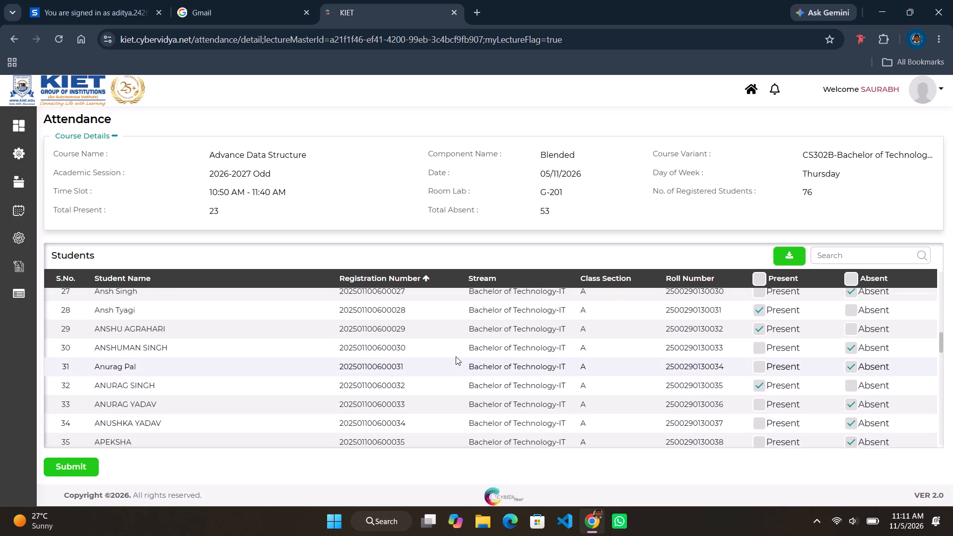
Mark the students at serial numbers 5 and 60 as present.
scroll(456, 356, "up", 4)
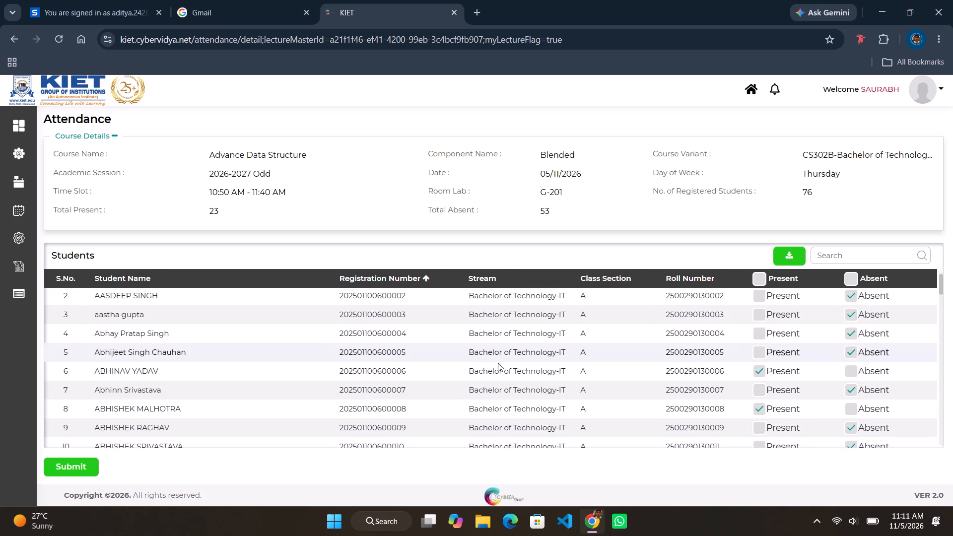
left_click(763, 352)
scroll(406, 394, "down", 2)
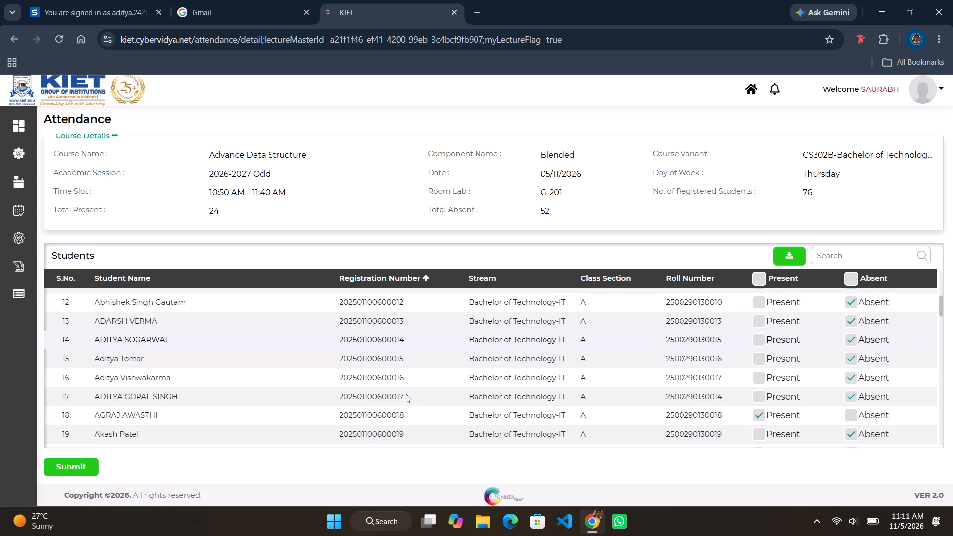
scroll(406, 394, "down", 3)
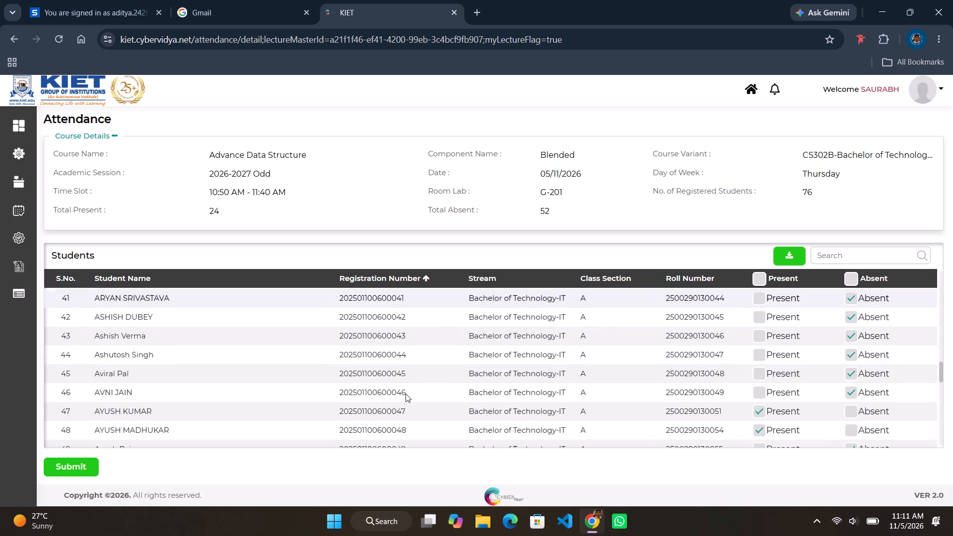
scroll(406, 394, "down", 1)
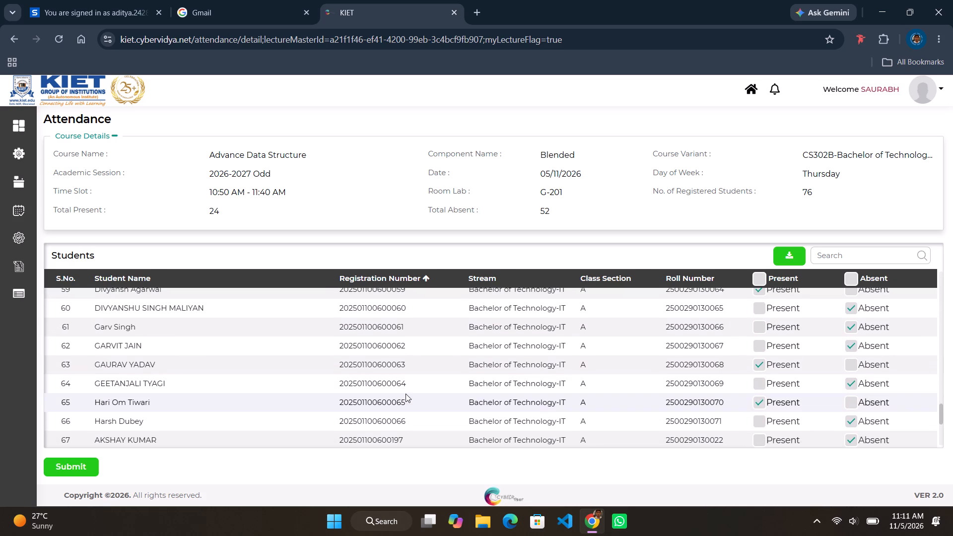
left_click(758, 309)
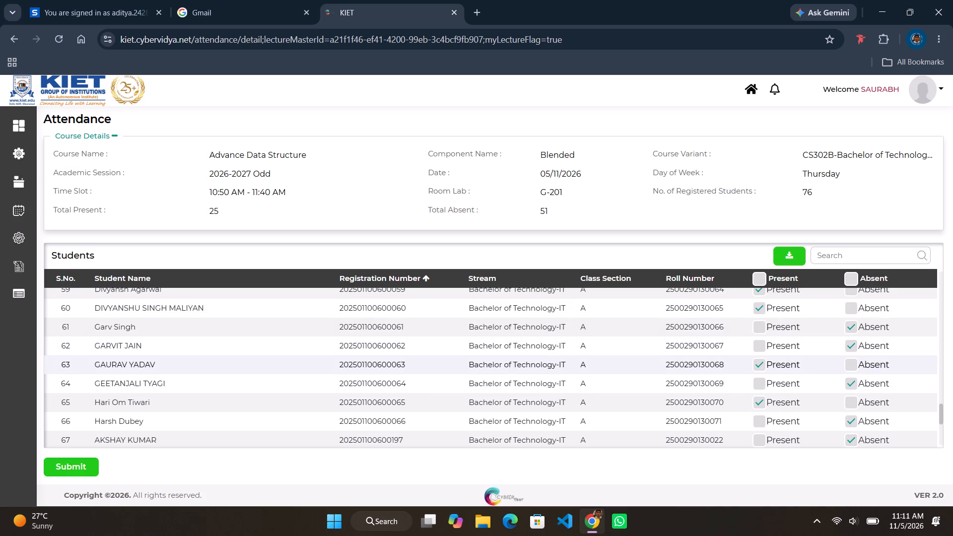
Mark the students at serial numbers 25 and 34 as present.
scroll(403, 364, "up", 2)
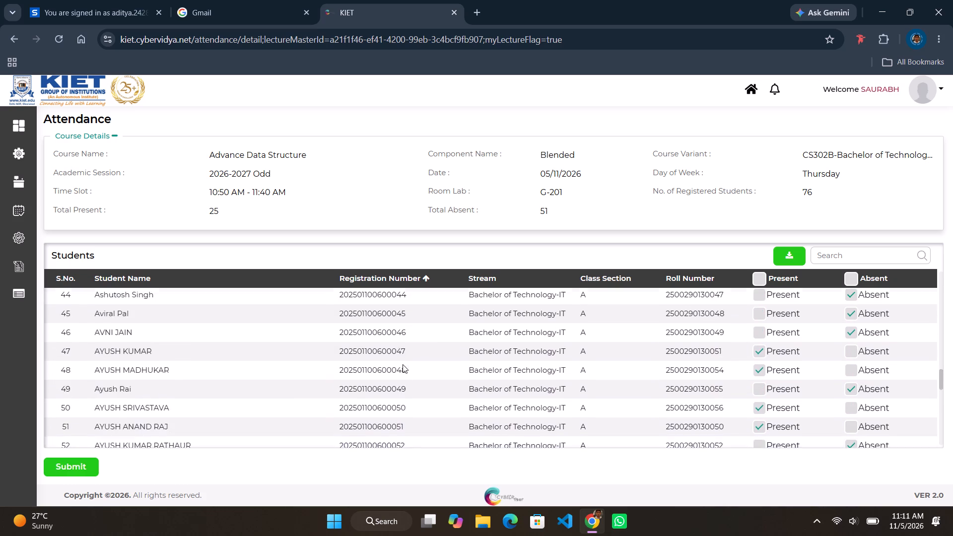
scroll(403, 364, "up", 4)
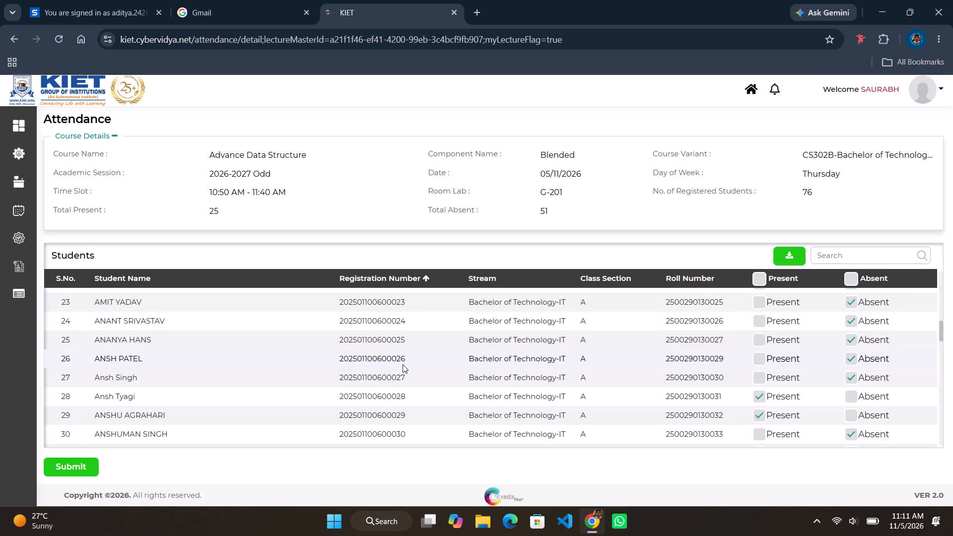
left_click(761, 339)
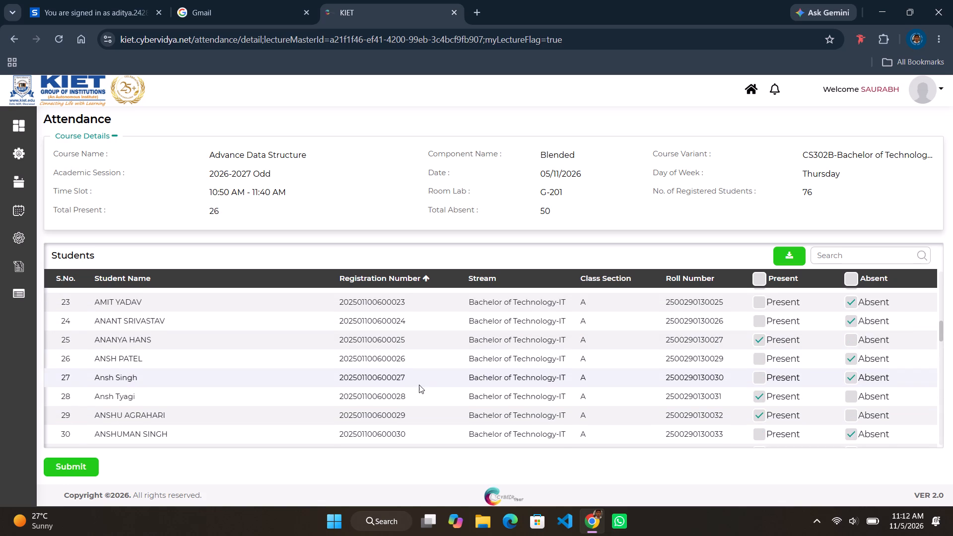
scroll(419, 385, "down", 2)
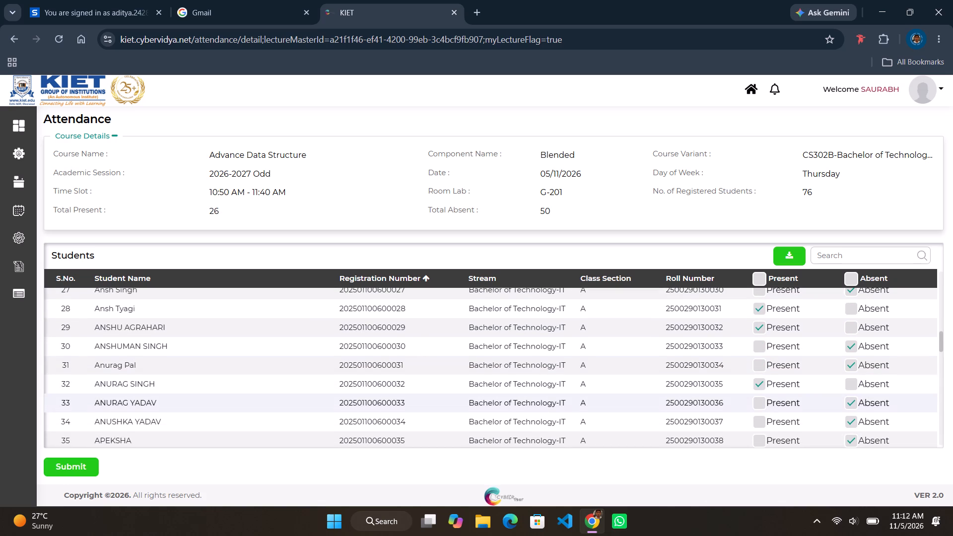
left_click(762, 419)
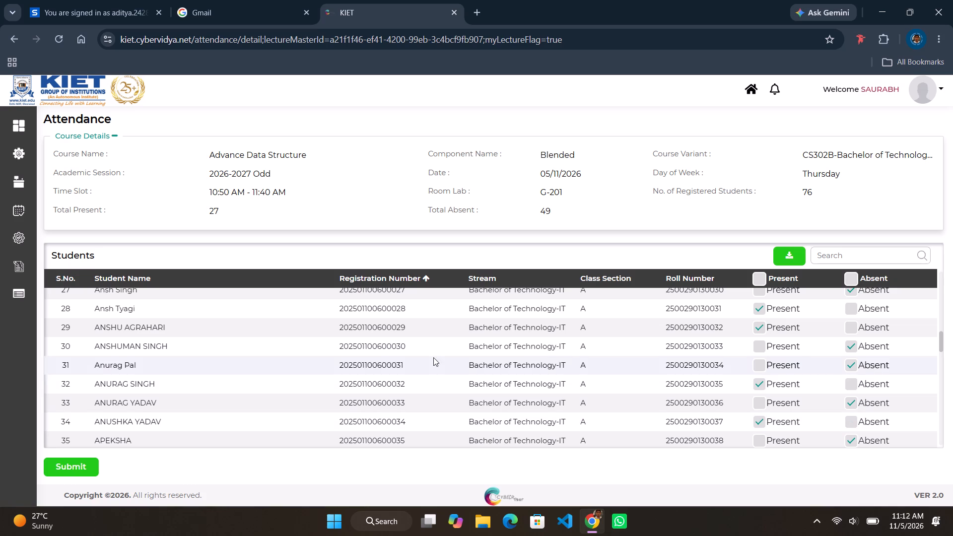
Mark the students at serial numbers 70 and 14 as present.
scroll(437, 333, "down", 2)
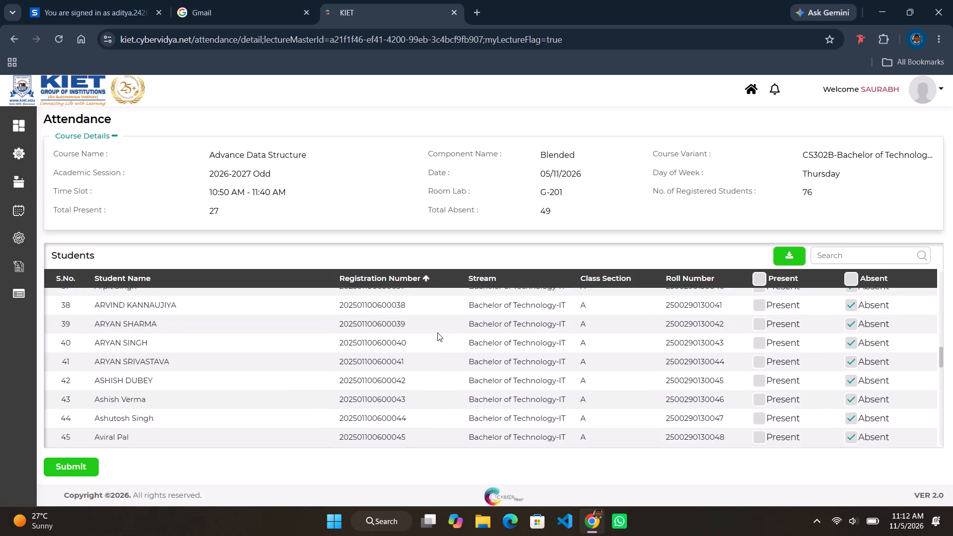
scroll(437, 333, "down", 3)
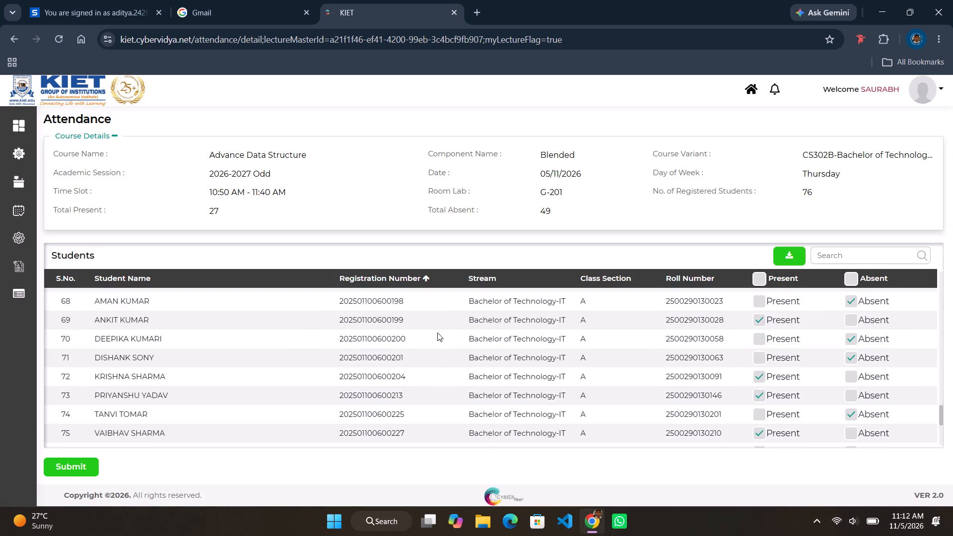
scroll(437, 333, "down", 2)
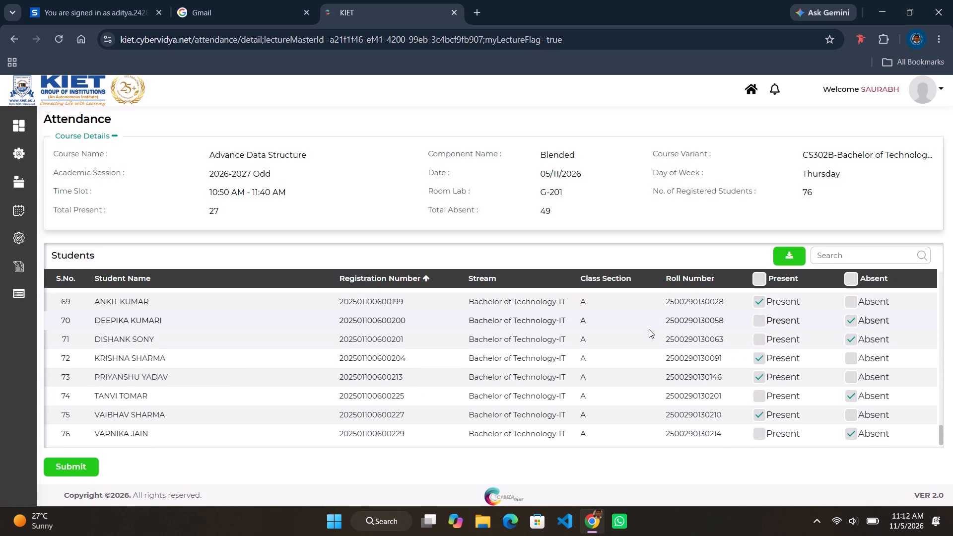
left_click(760, 322)
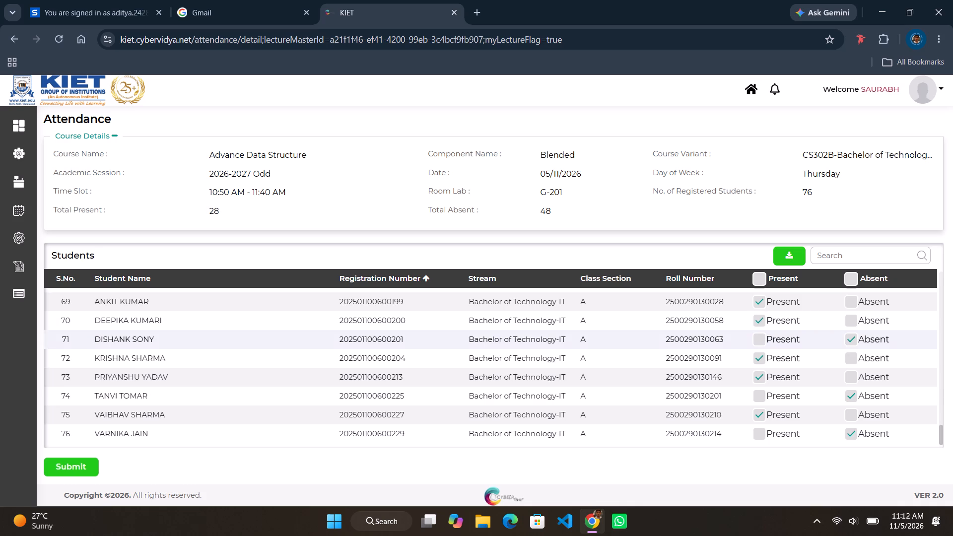
scroll(429, 368, "up", 5)
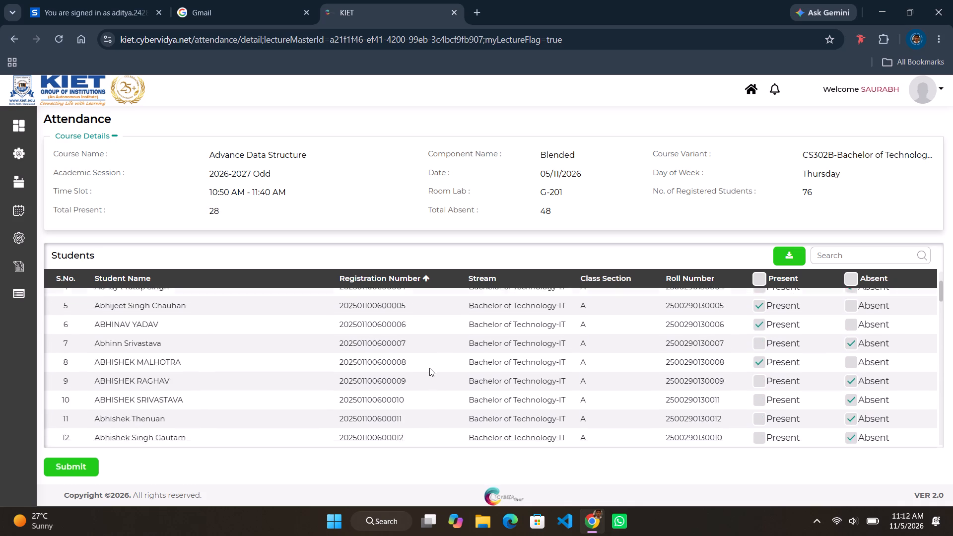
scroll(429, 368, "up", 2)
scroll(429, 368, "down", 2)
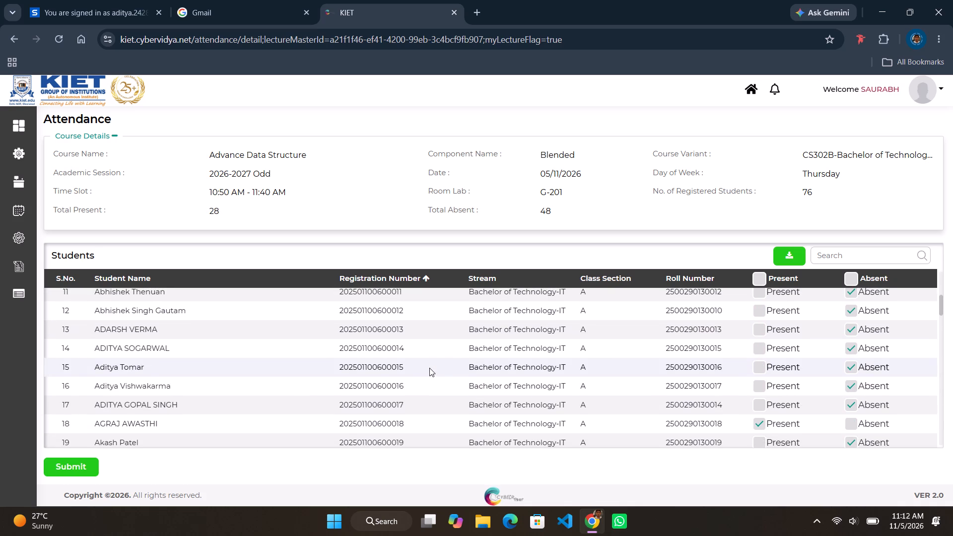
left_click_drag(759, 346, 587, 347)
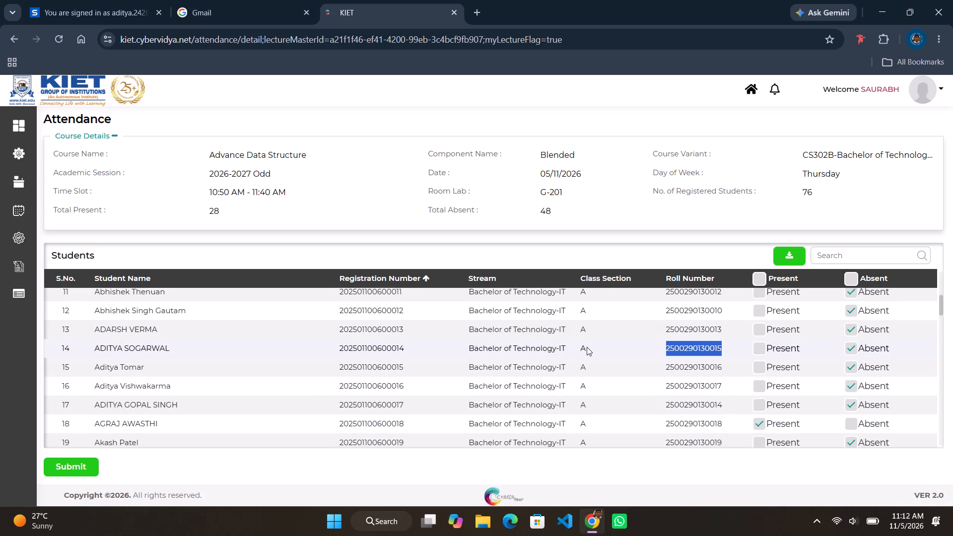
left_click(758, 353)
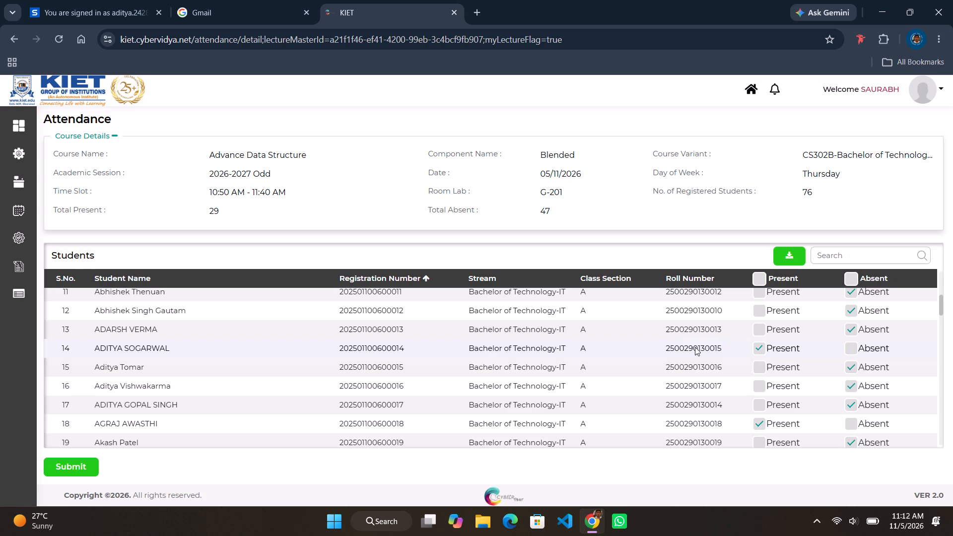
Mark the students at serial numbers 56 and 13 as present.
scroll(481, 359, "down", 1)
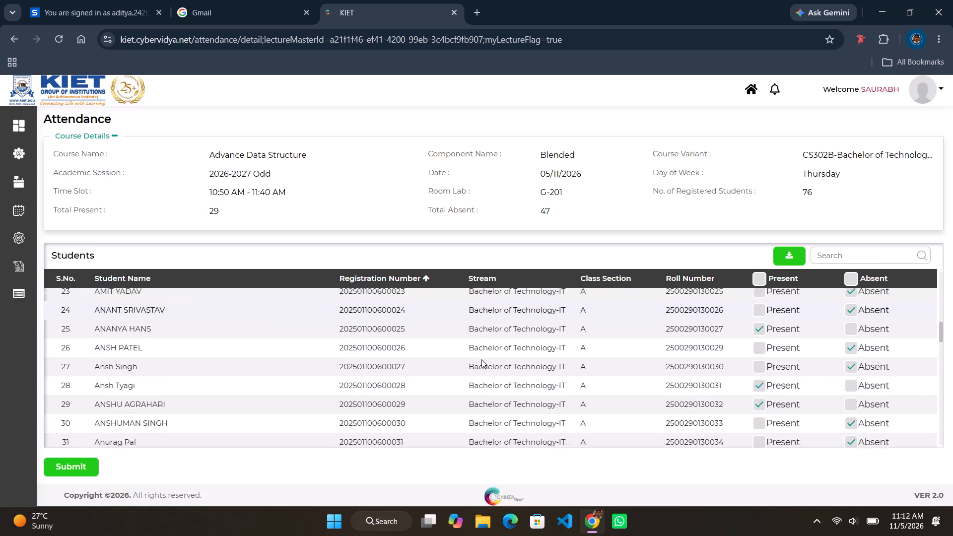
scroll(481, 359, "down", 3)
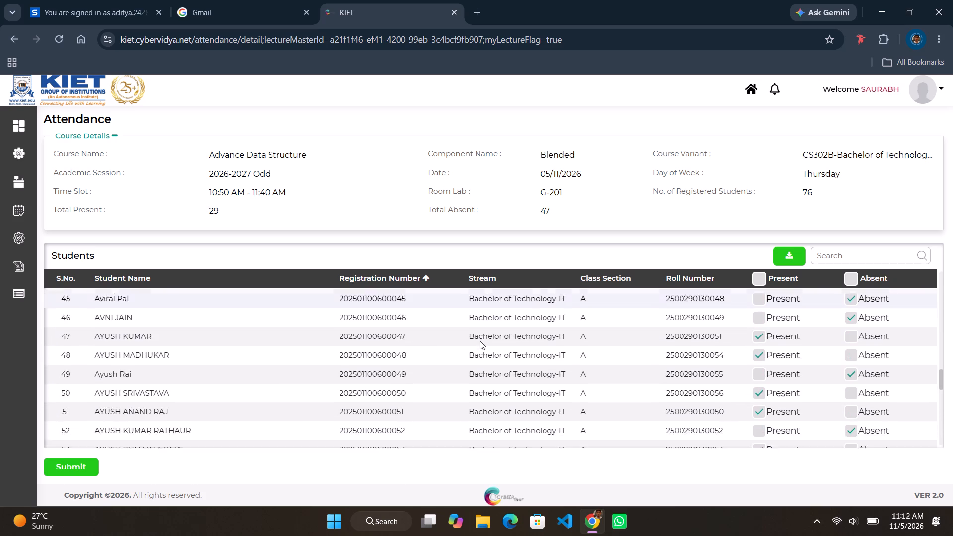
scroll(480, 341, "down", 2)
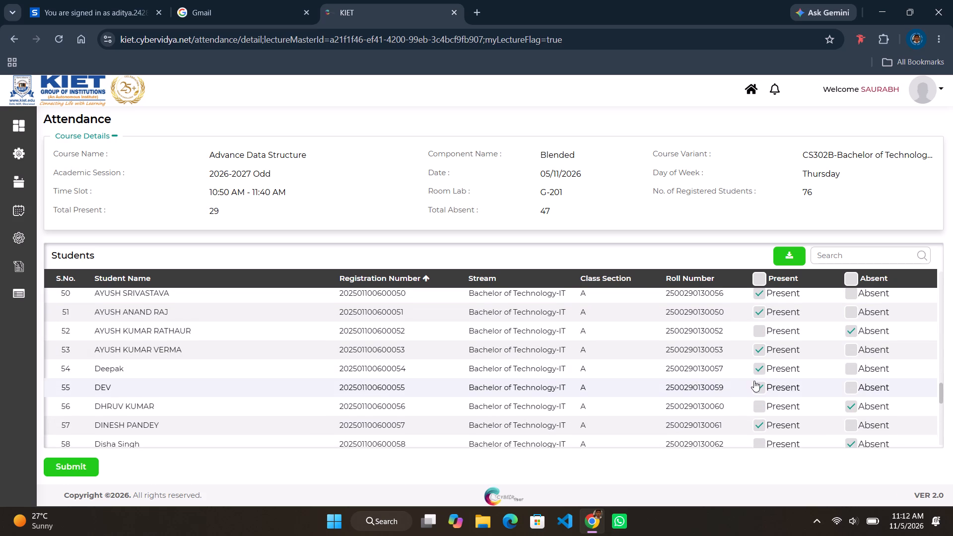
left_click(761, 403)
scroll(409, 391, "up", 4)
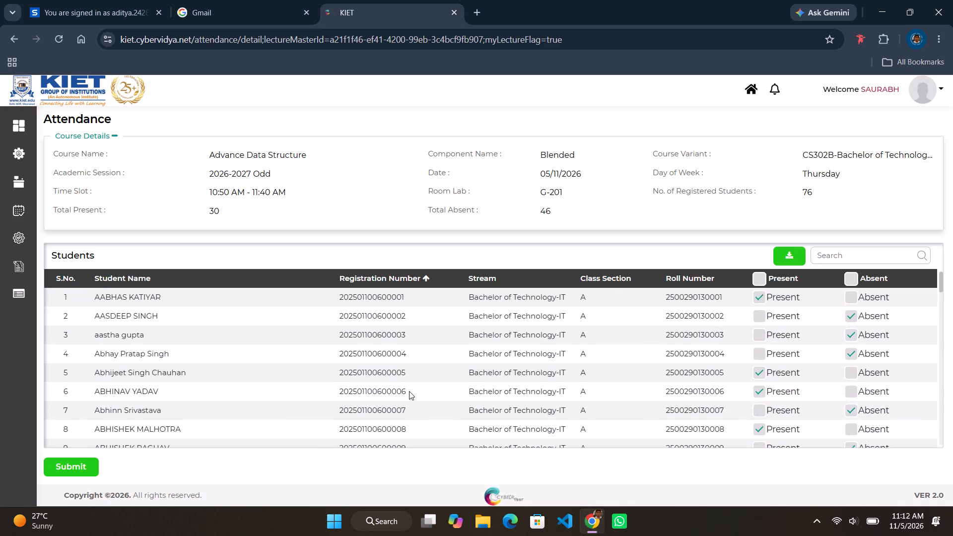
scroll(409, 391, "down", 2)
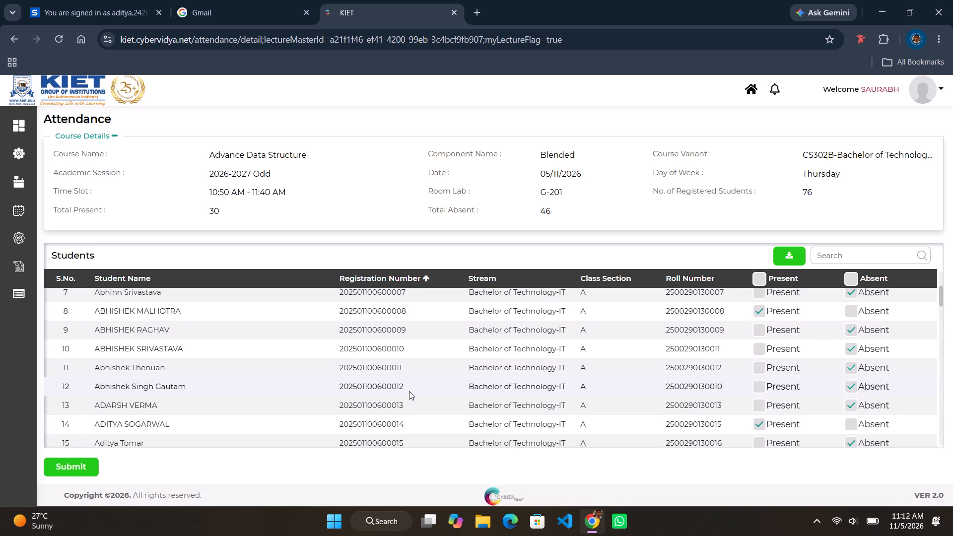
left_click(753, 405)
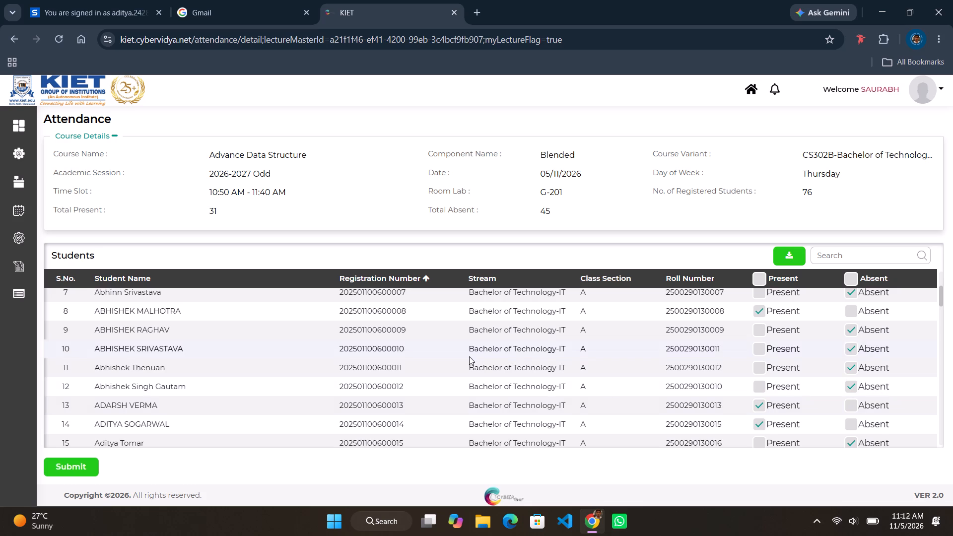
Mark the students at serial numbers 42 and 44 as present.
scroll(469, 356, "down", 2)
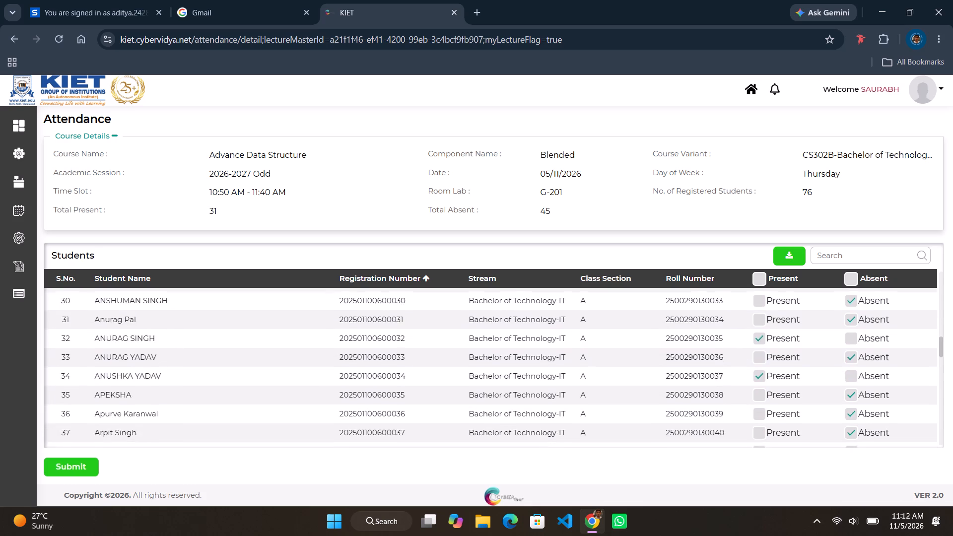
scroll(469, 356, "down", 1)
scroll(469, 356, "up", 1)
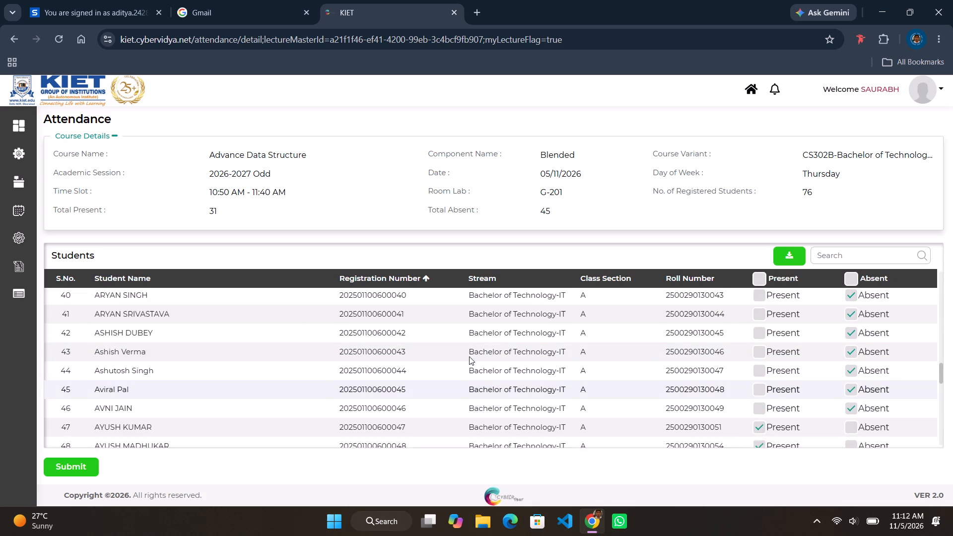
scroll(469, 356, "up", 1)
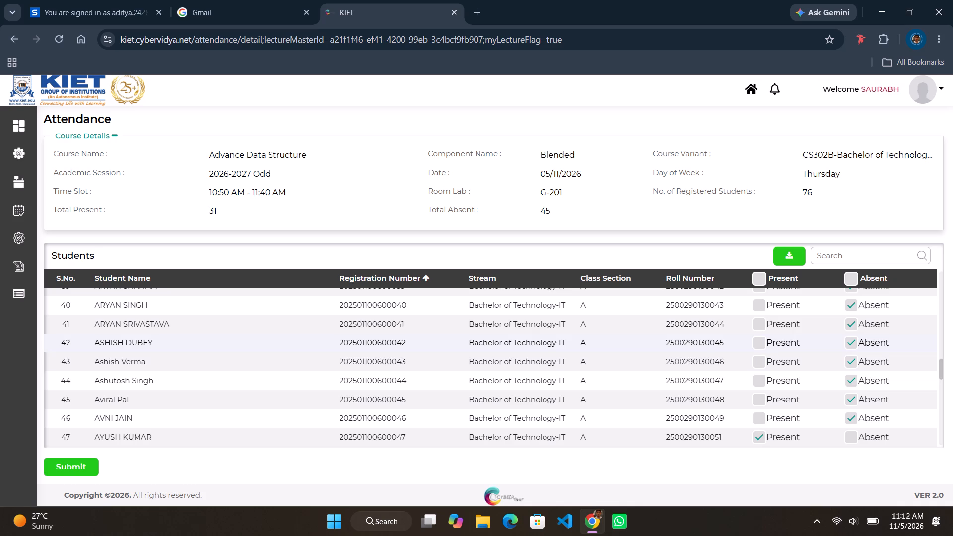
left_click(757, 344)
left_click(758, 382)
Mark the student at serial number 61 as present.
scroll(399, 379, "down", 1)
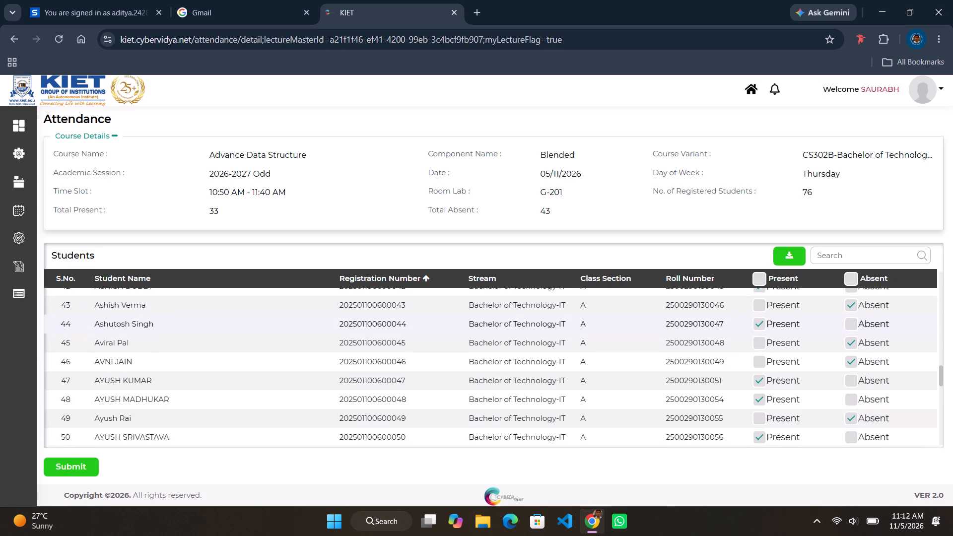
scroll(399, 379, "down", 2)
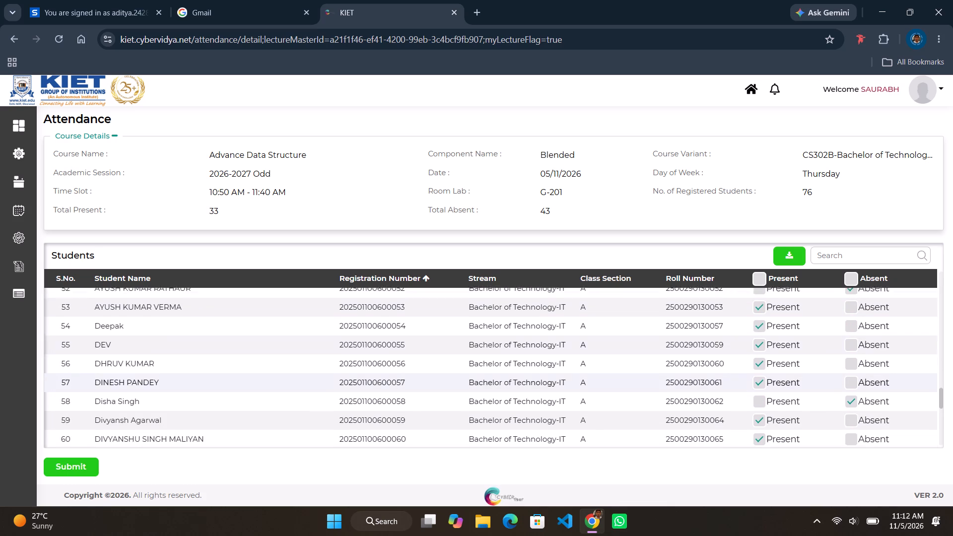
scroll(399, 379, "down", 1)
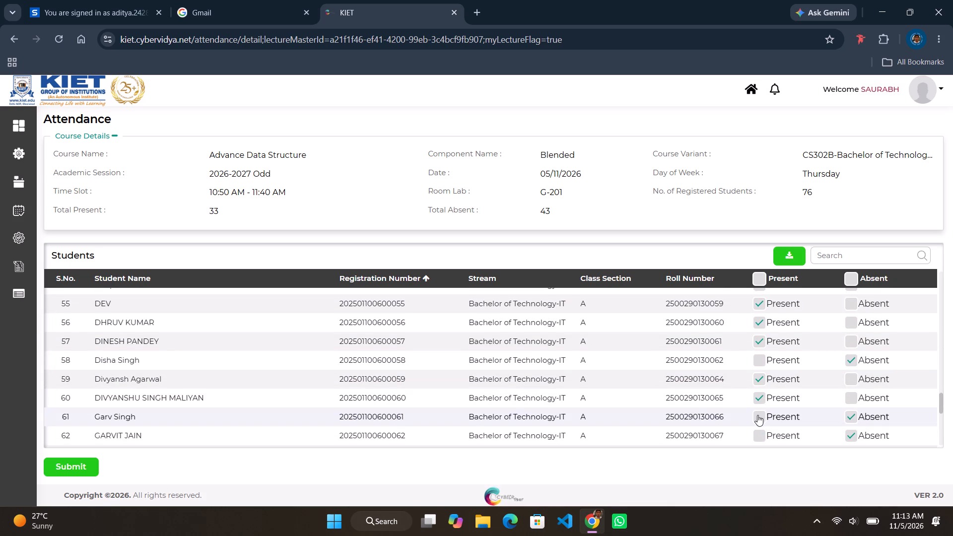
left_click(757, 415)
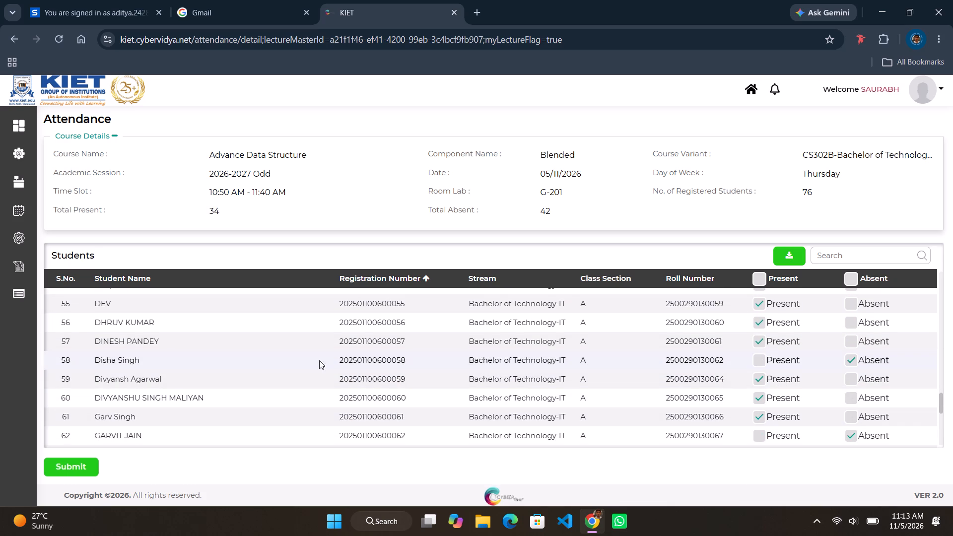
Mark the students at serial numbers 16 and 31 as present.
scroll(370, 367, "up", 3)
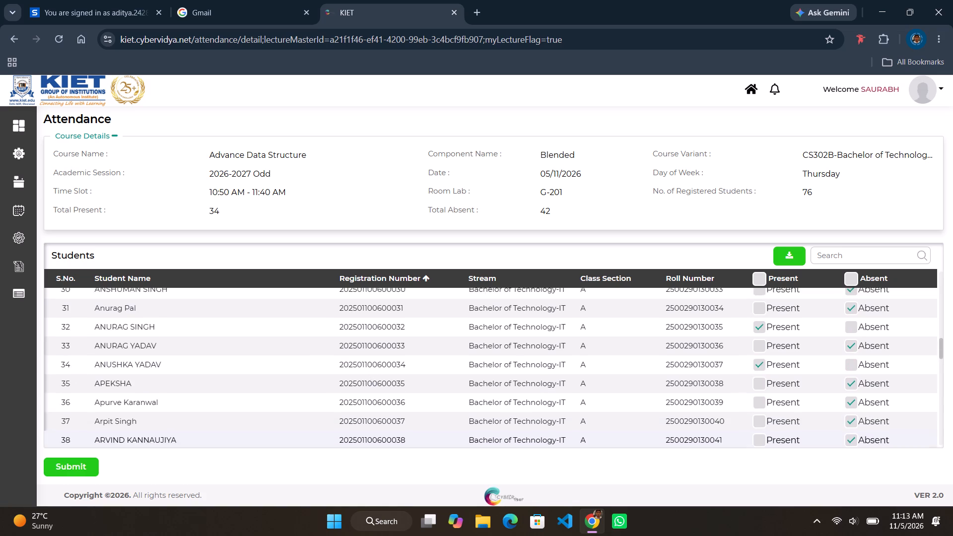
scroll(370, 367, "up", 3)
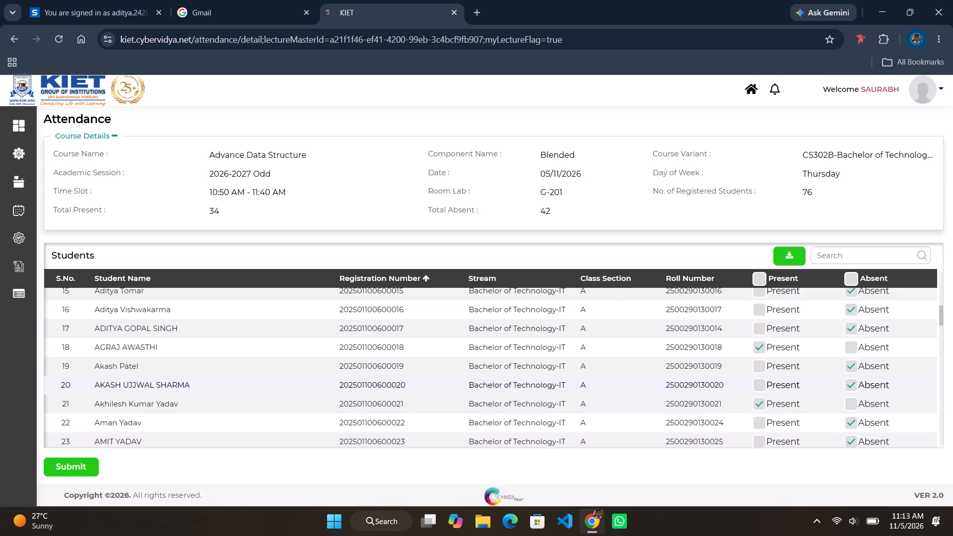
scroll(370, 367, "up", 1)
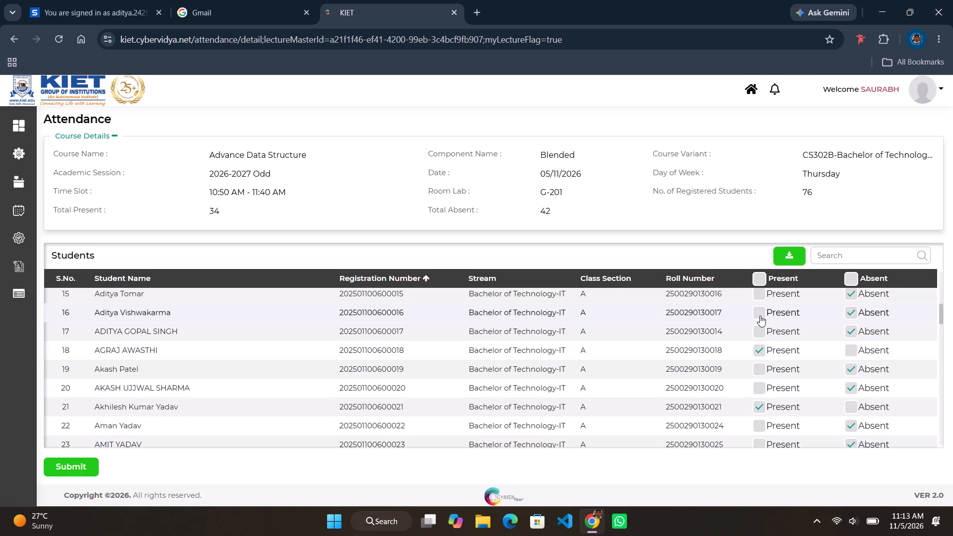
left_click(760, 316)
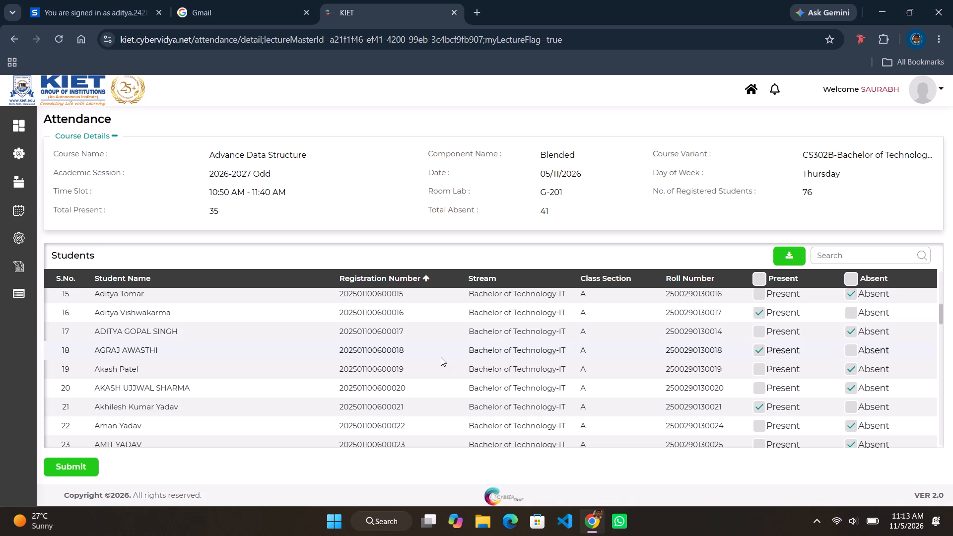
scroll(434, 358, "down", 1)
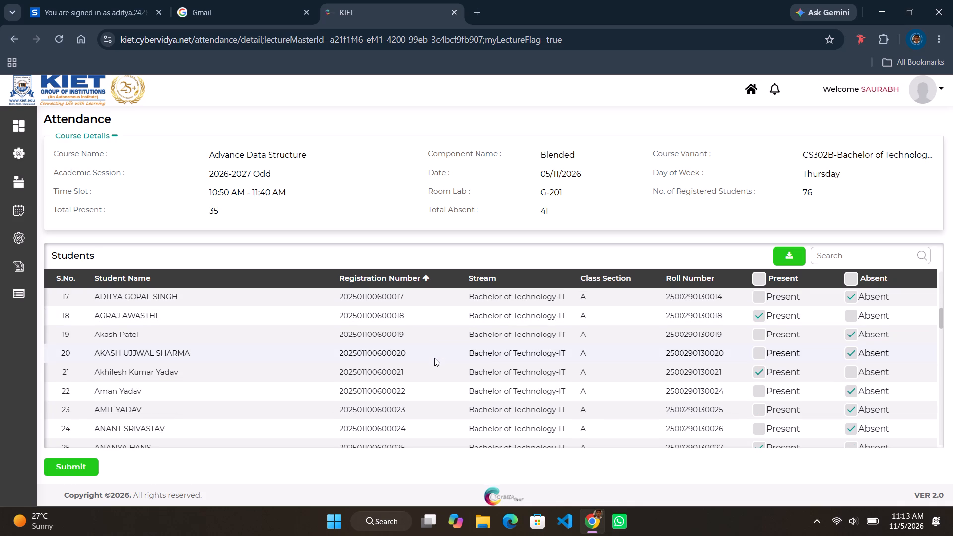
scroll(434, 358, "down", 2)
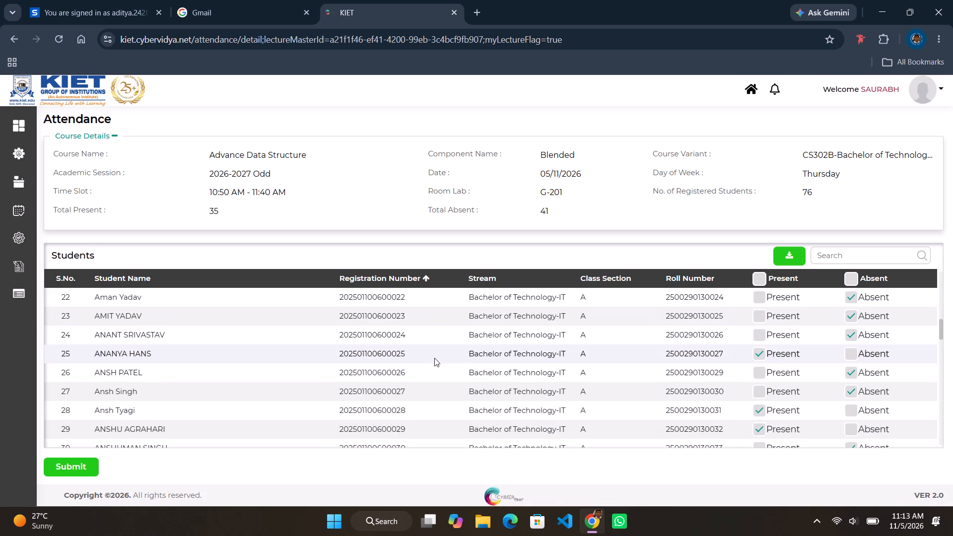
scroll(434, 358, "down", 1)
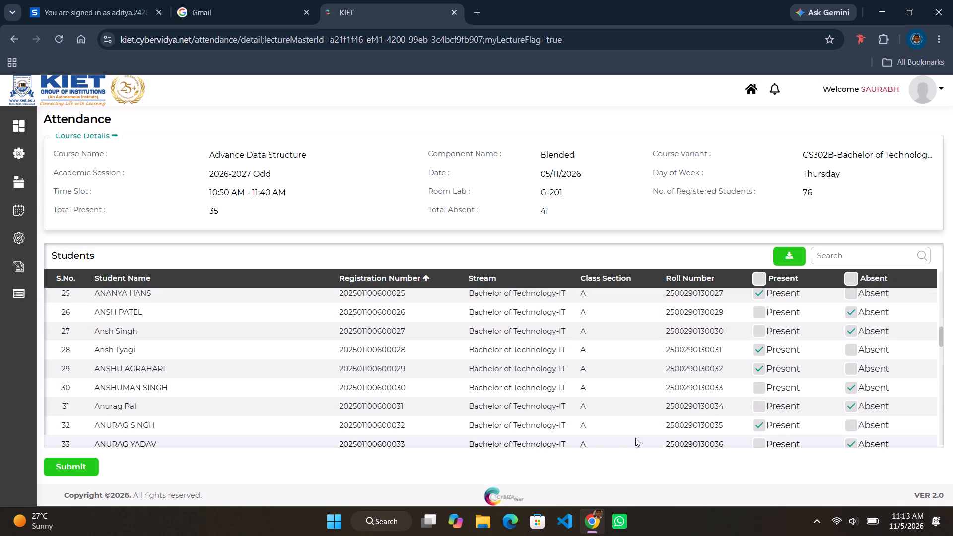
left_click(761, 405)
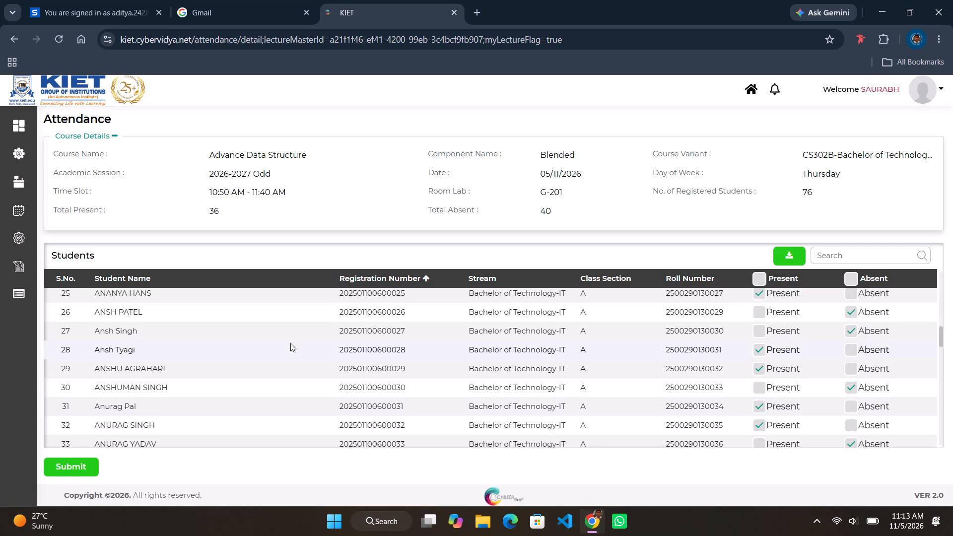
Search the page for "abhay" and mark the matching student at serial number 4 as present.
key("ctrl+f")
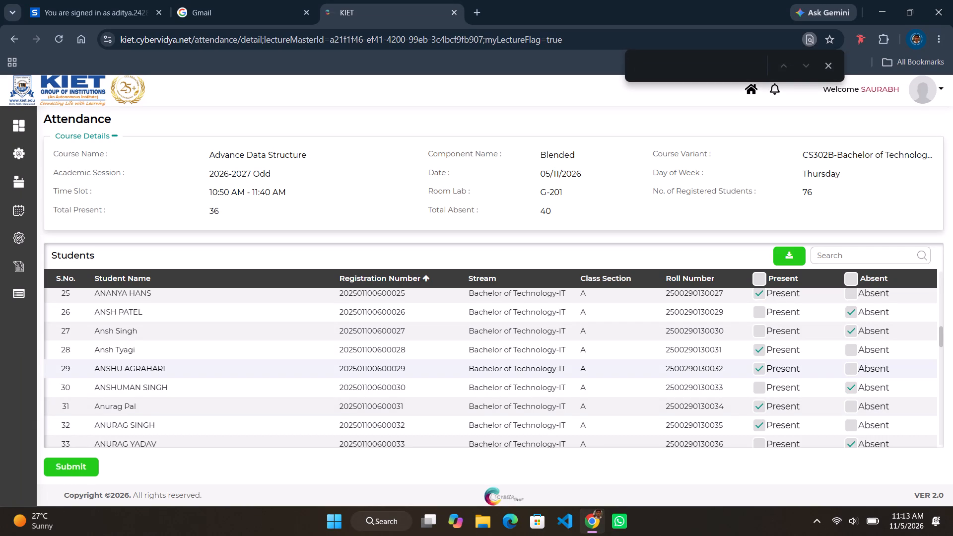
type("abhay")
key("Return")
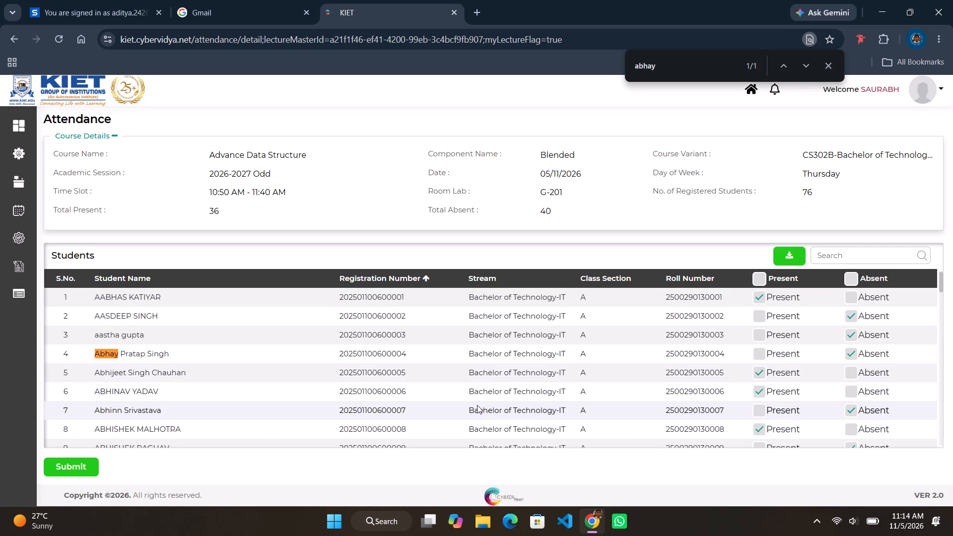
left_click(756, 354)
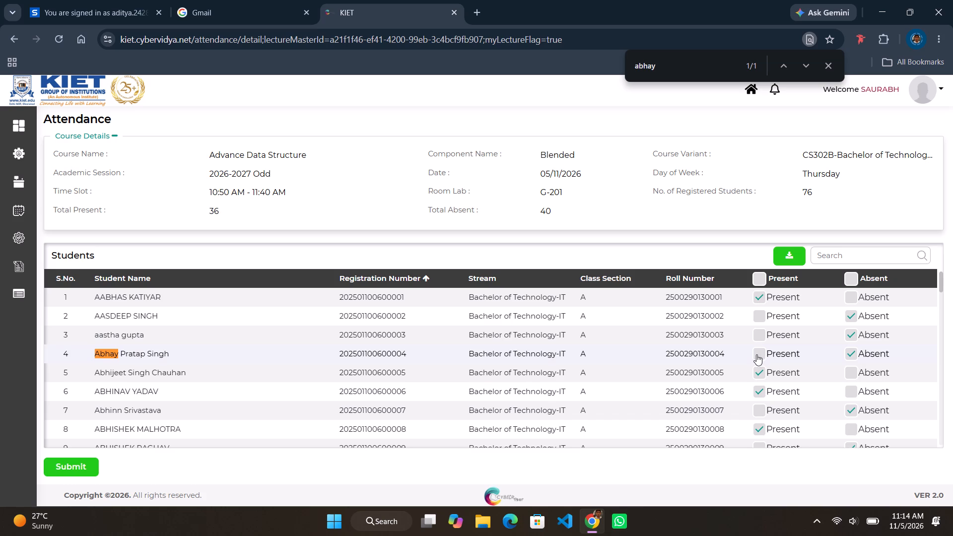
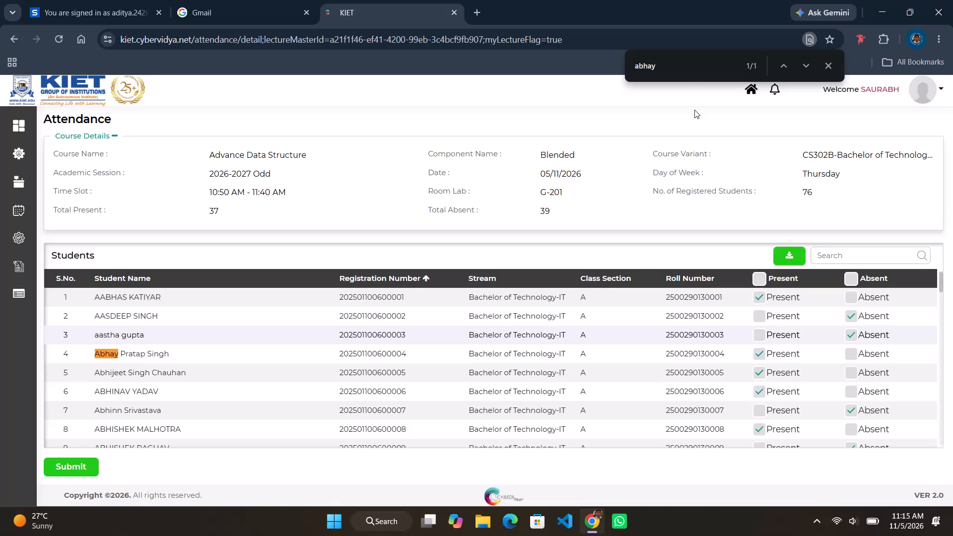
Search the page for "abhishek" and mark the matching student at serial number 9 as present.
left_click(684, 70)
key("BackSpace")
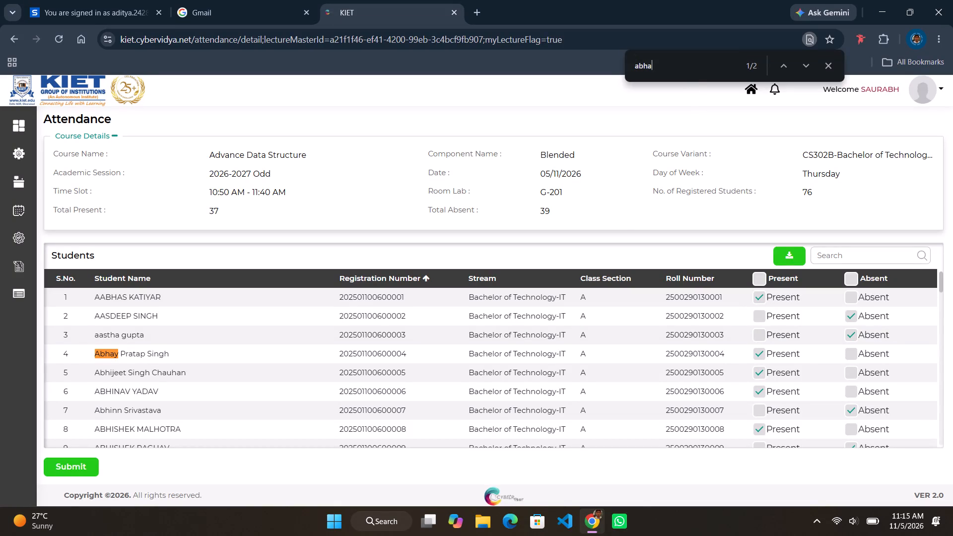
key("BackSpace")
type("is")
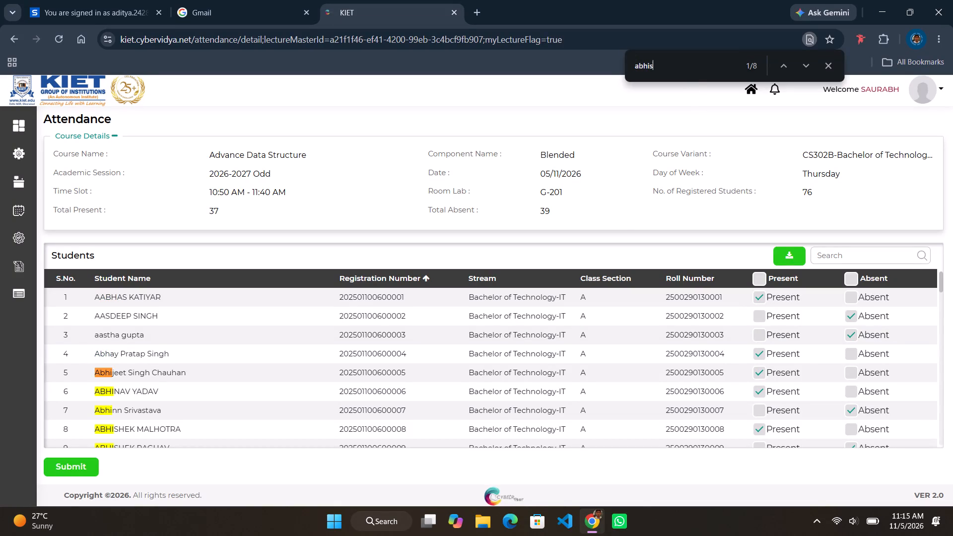
type("hek")
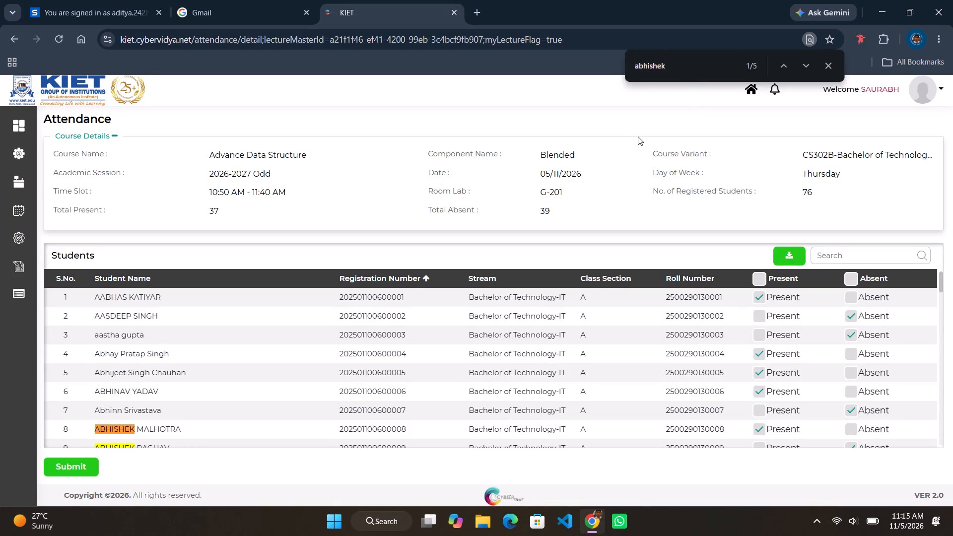
key("Return")
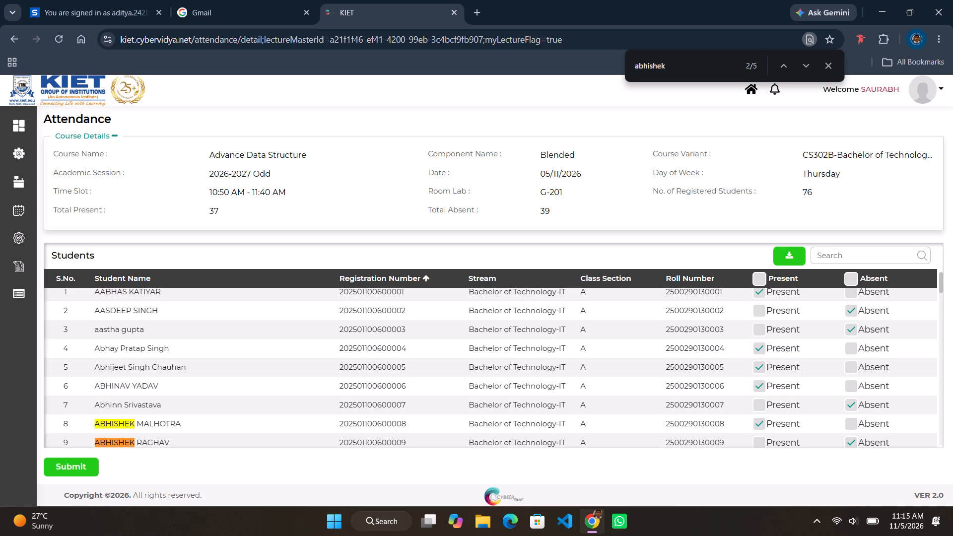
scroll(730, 338, "down", 1)
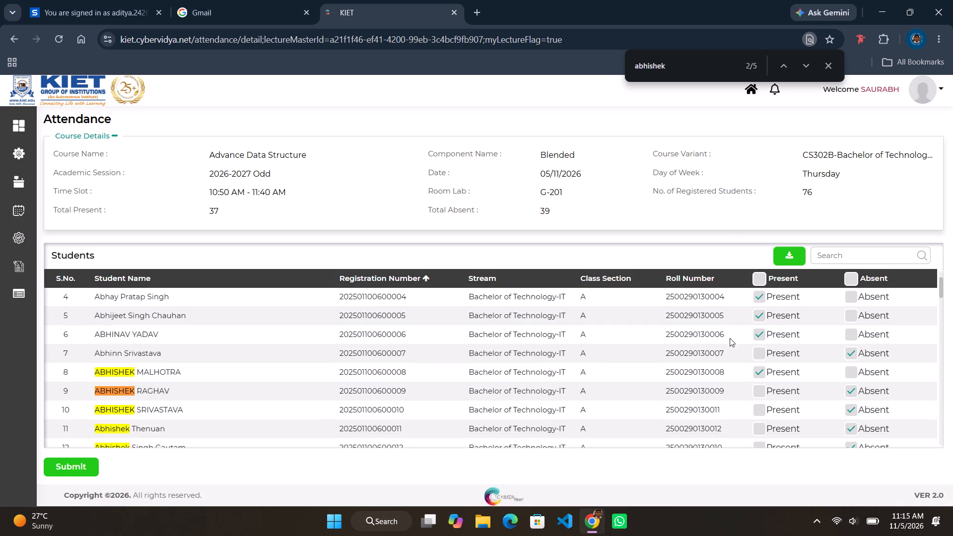
scroll(730, 338, "down", 1)
left_click(758, 385)
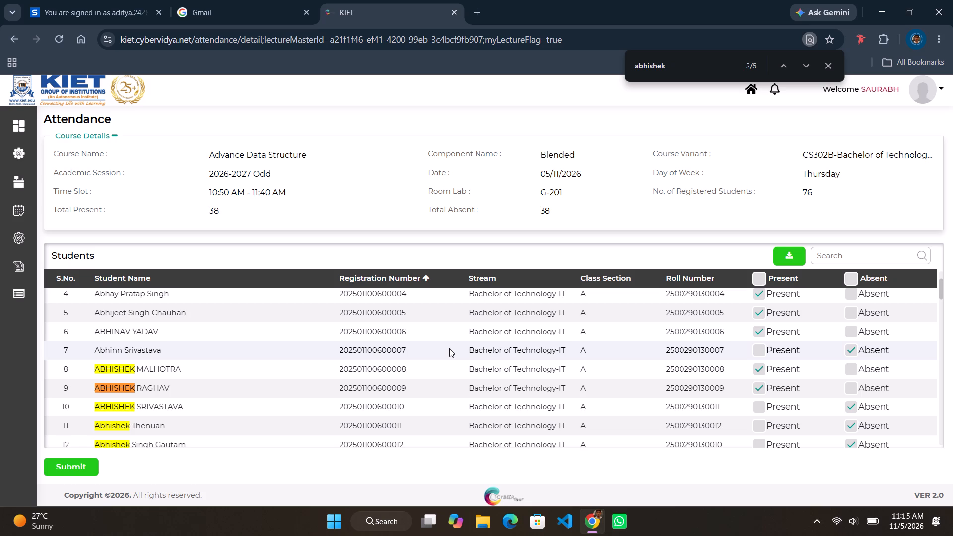
Submit the lecture's attendance and confirm the submission.
left_click(88, 466)
left_click(562, 328)
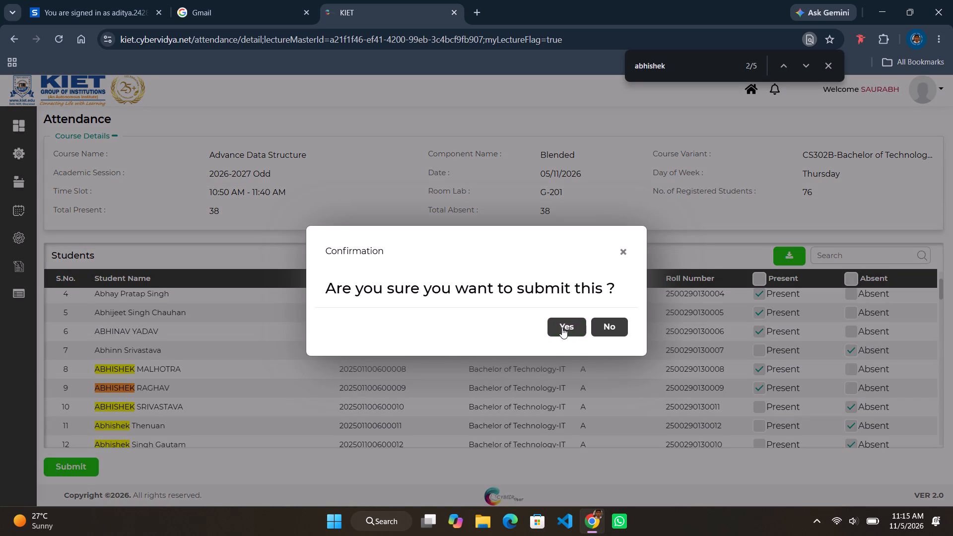
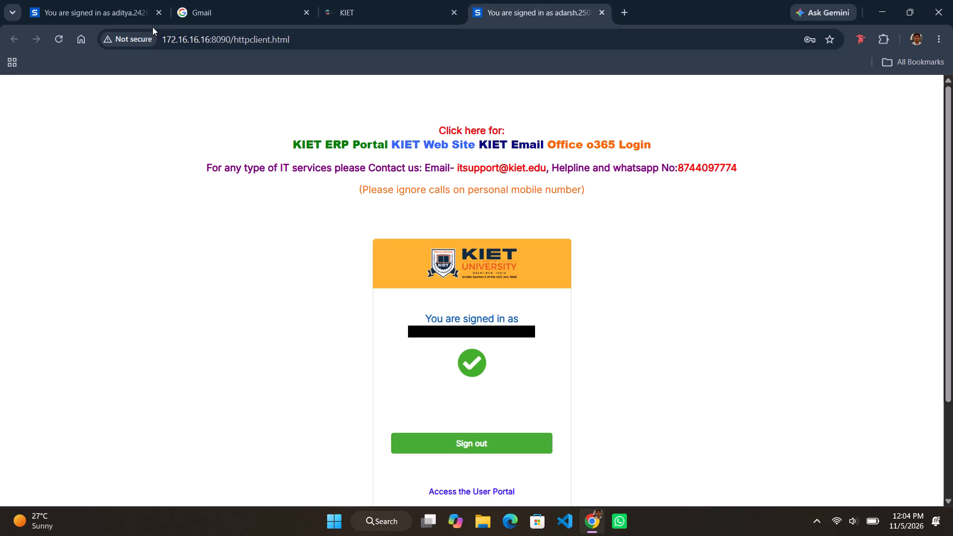
Open a new blank browser page, then close the second network sign-in page and the KIET page.
left_click(80, 0)
left_click(627, 11)
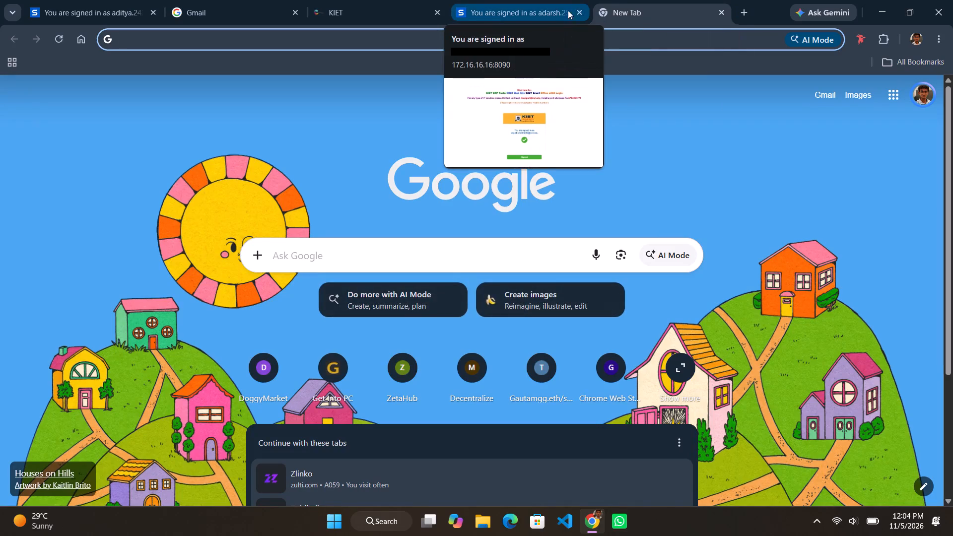
left_click(577, 10)
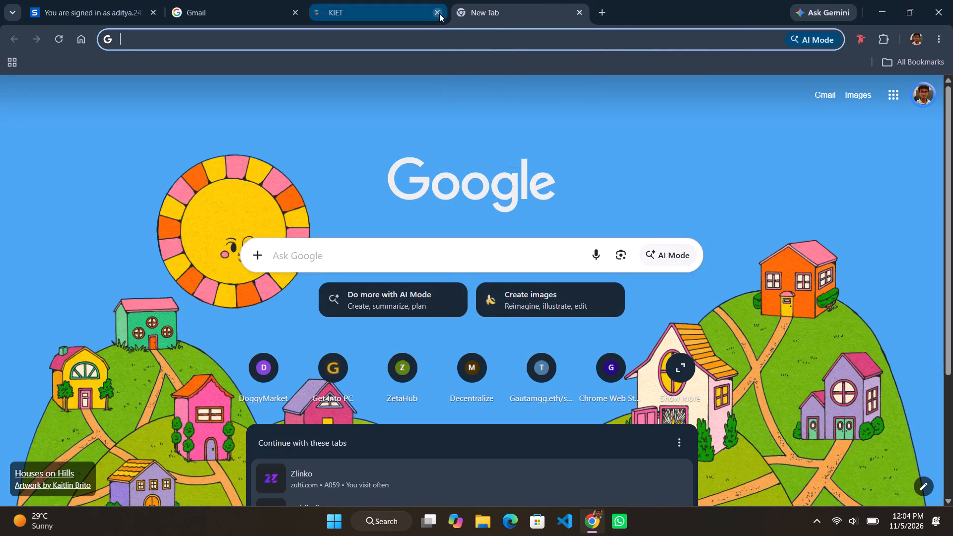